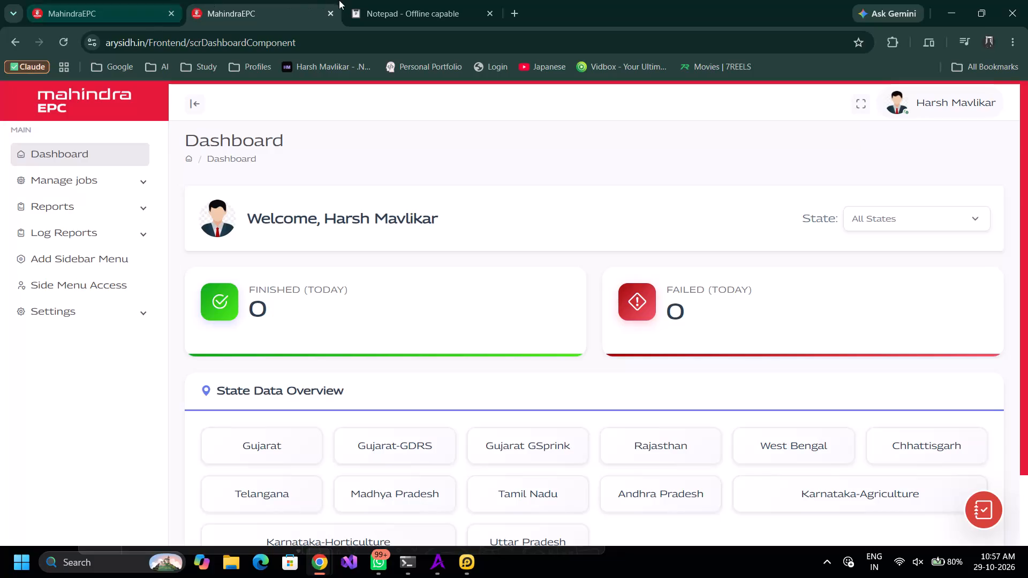
# Compare the state overviews on the arysidh.in and meil-uat.m-devsecops.com dashboards with the notepad's list of states.
pyautogui.click(403, 0)
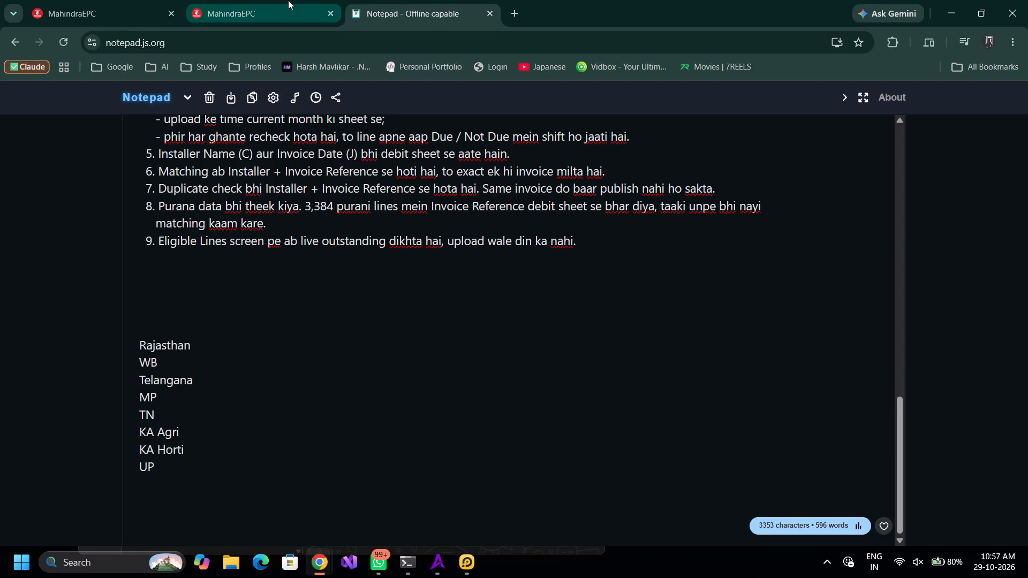
pyautogui.click(288, 0)
pyautogui.click(120, 0)
pyautogui.click(194, 0)
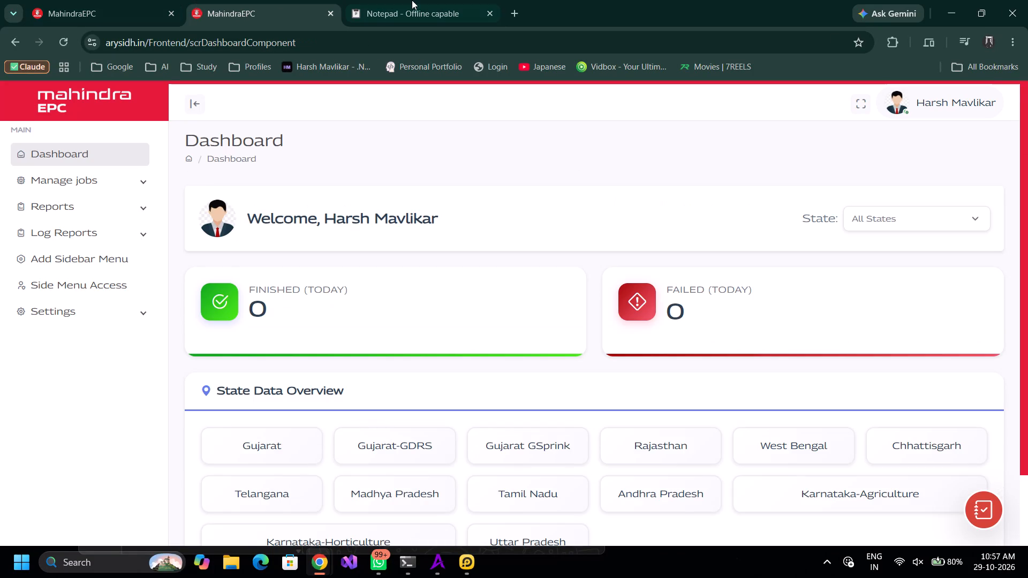
pyautogui.click(412, 0)
pyautogui.click(239, 0)
pyautogui.click(118, 0)
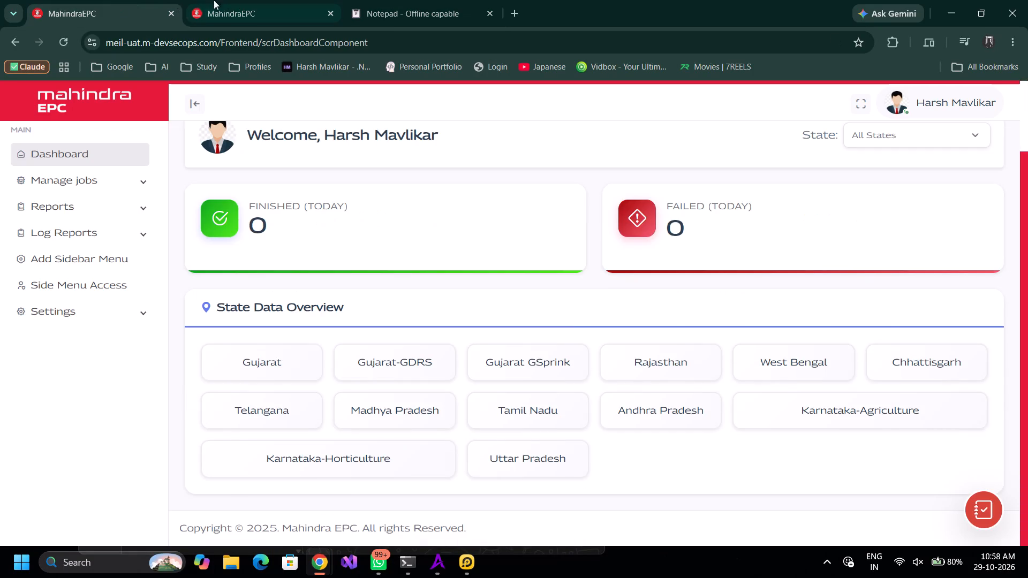
pyautogui.click(232, 0)
pyautogui.click(104, 0)
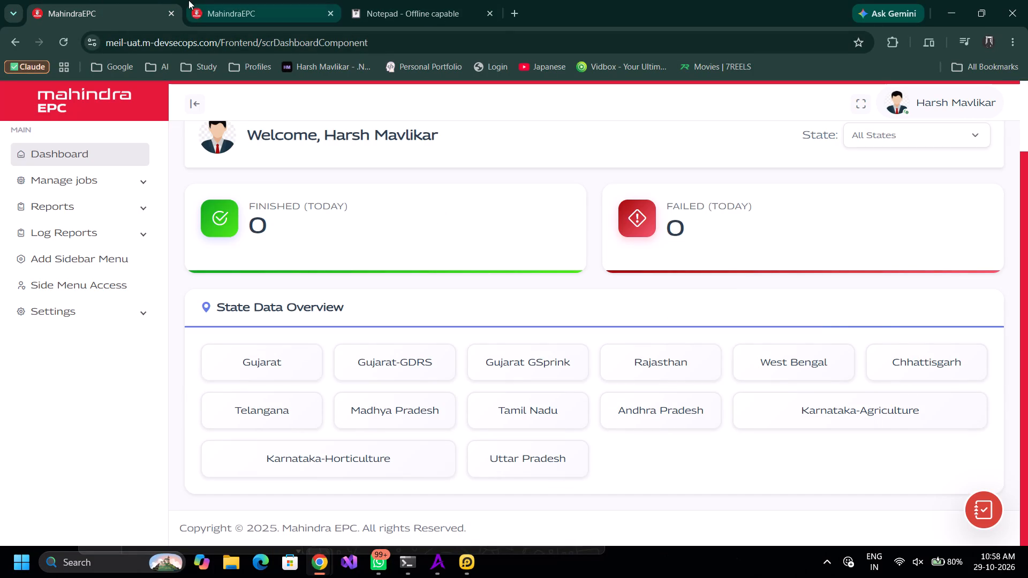
pyautogui.click(432, 13)
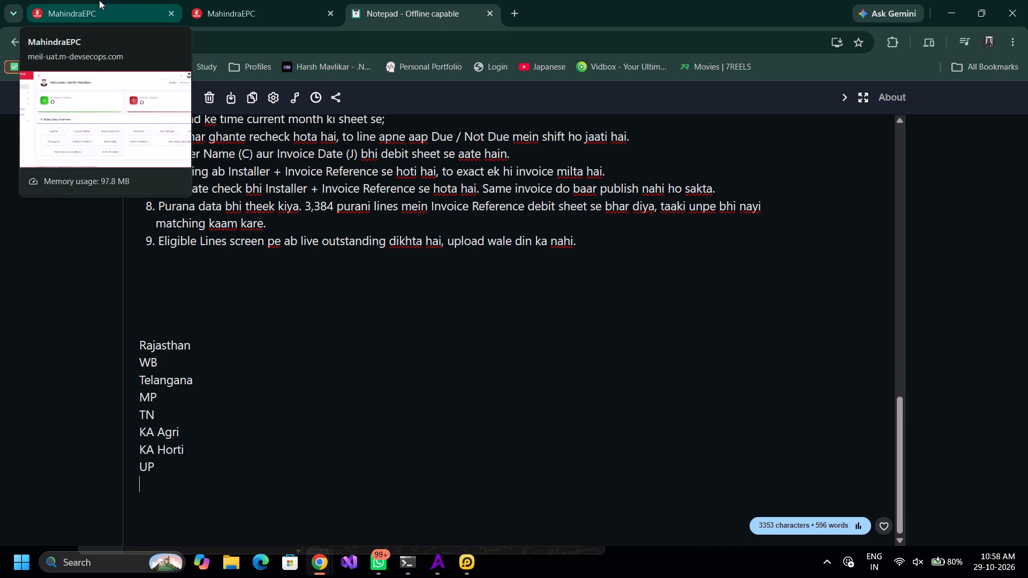
# Open the Rajasthan list from the meil-uat.m-devsecops.com dashboard, export it, and view the recent downloads.
pyautogui.click(107, 0)
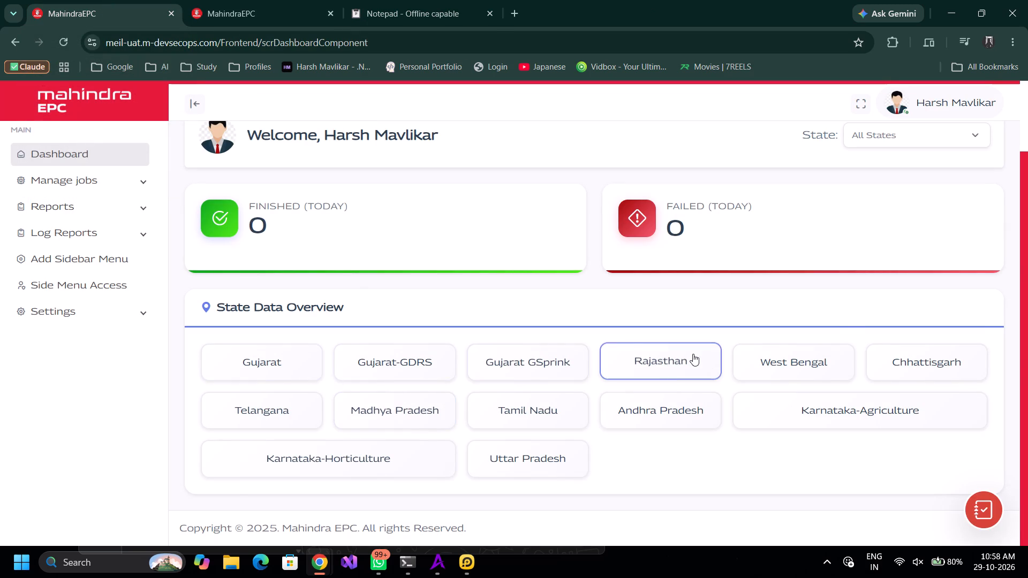
pyautogui.click(690, 353)
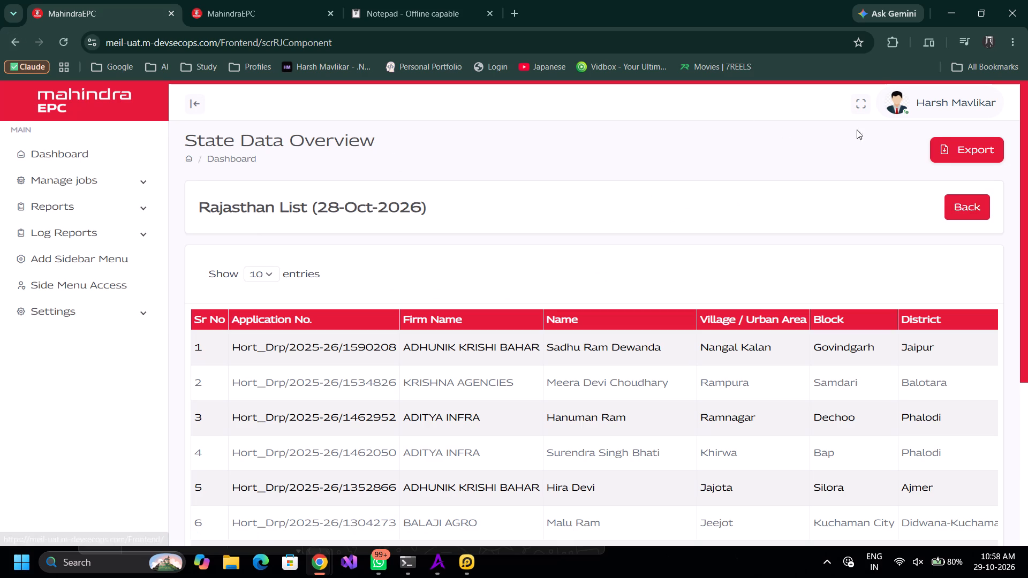
pyautogui.click(982, 148)
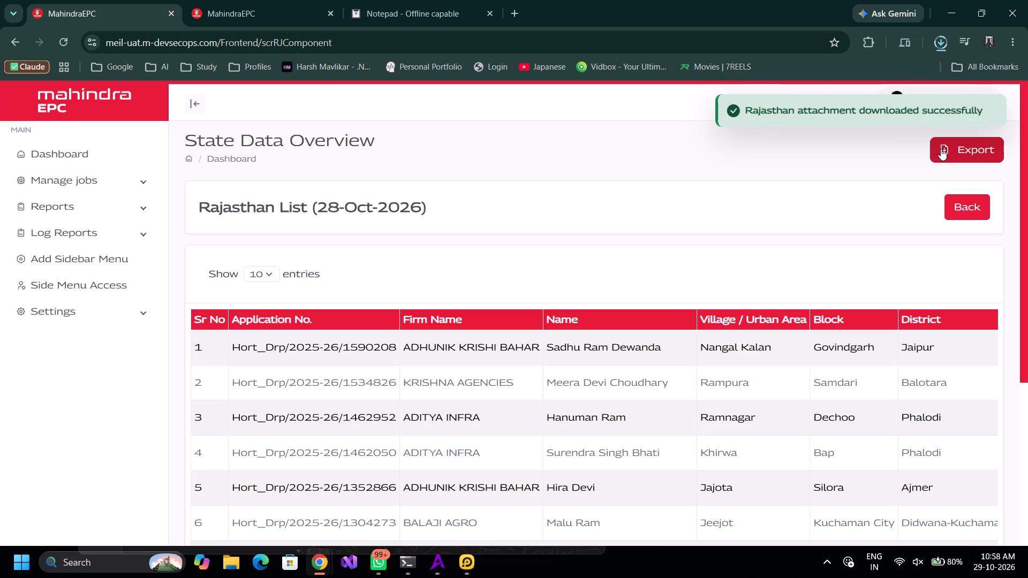
pyautogui.click(935, 44)
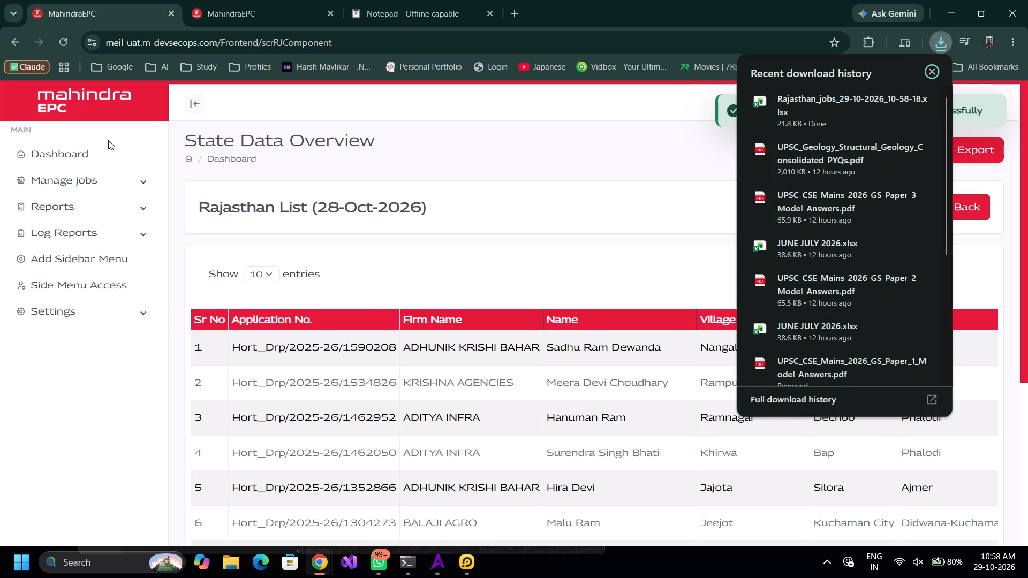
# Return to the meil-uat dashboard, consult the notepad's list of states, and check the West Bengal list's date.
pyautogui.click(54, 153)
pyautogui.click(244, 4)
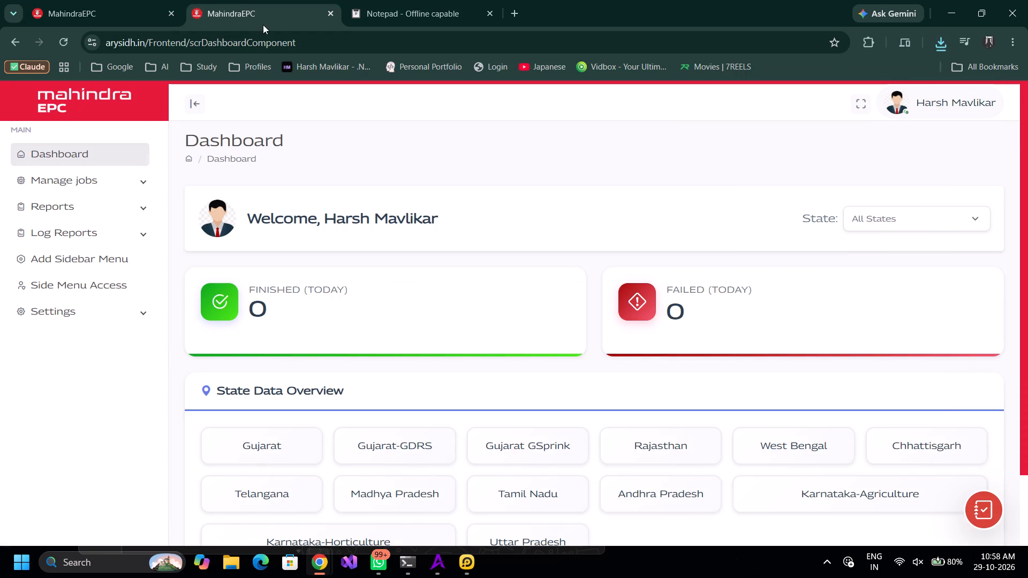
pyautogui.click(432, 12)
pyautogui.click(87, 7)
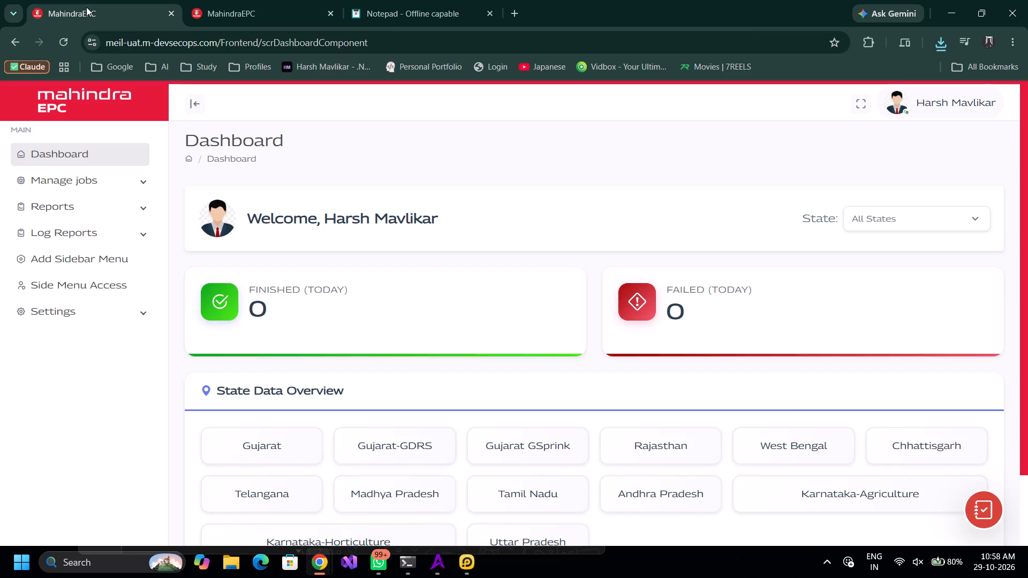
pyautogui.scroll(-2, 396, 381)
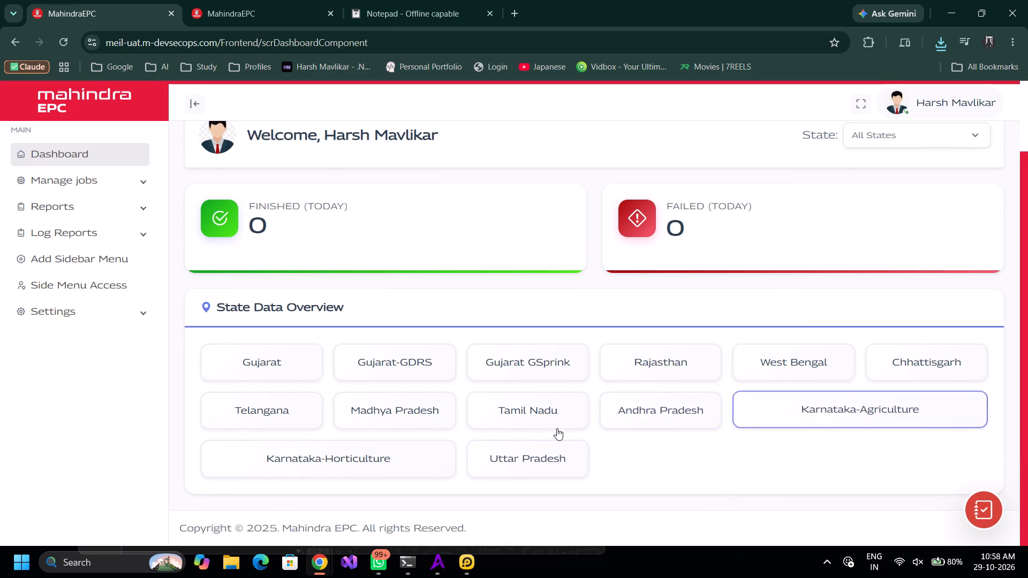
pyautogui.click(815, 358)
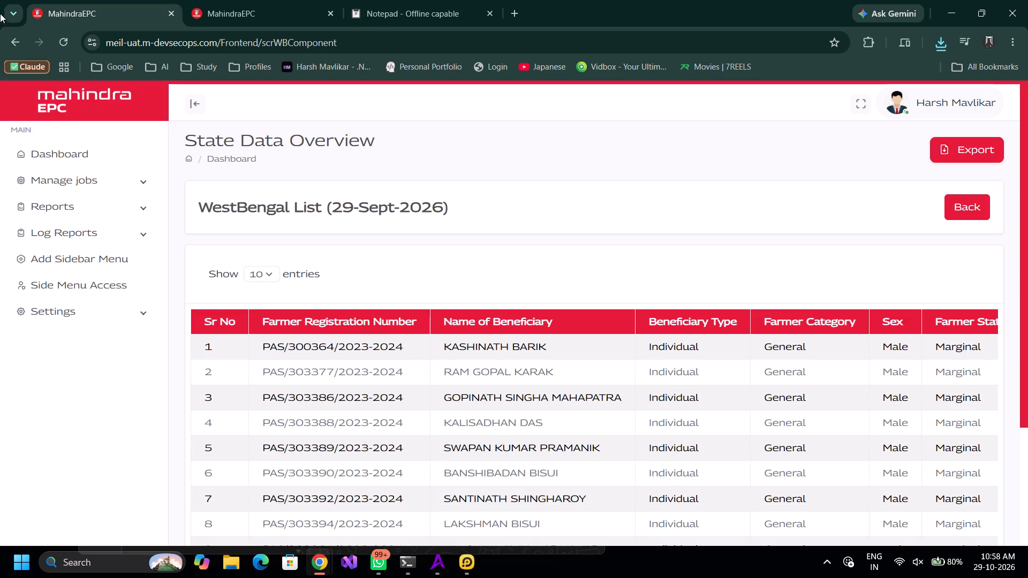
# Return to the meil-uat dashboard, consult the notepad for the following state, and open the Telangana list to check its date.
pyautogui.click(19, 50)
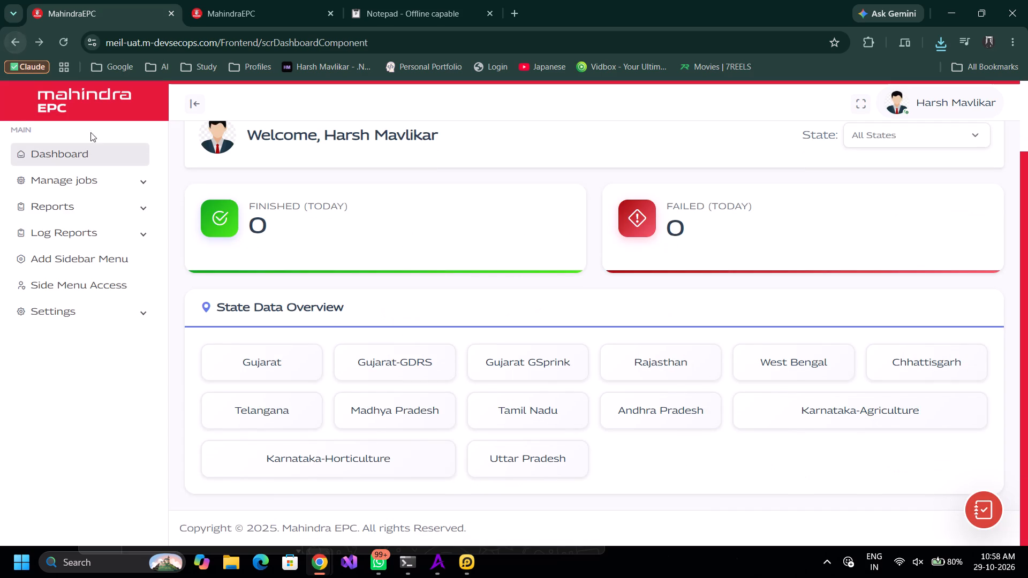
pyautogui.scroll(-1, 322, 284)
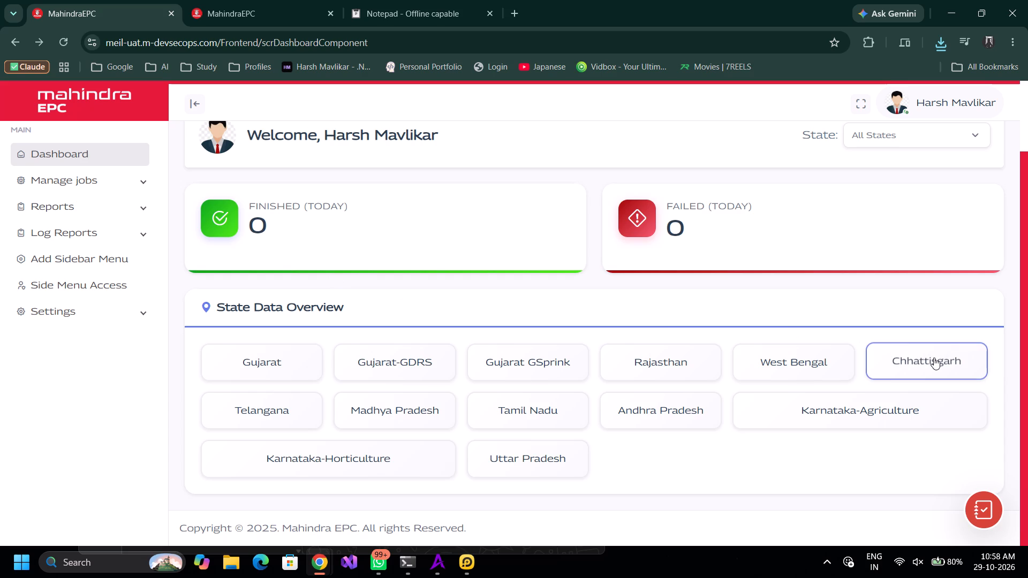
pyautogui.click(451, 0)
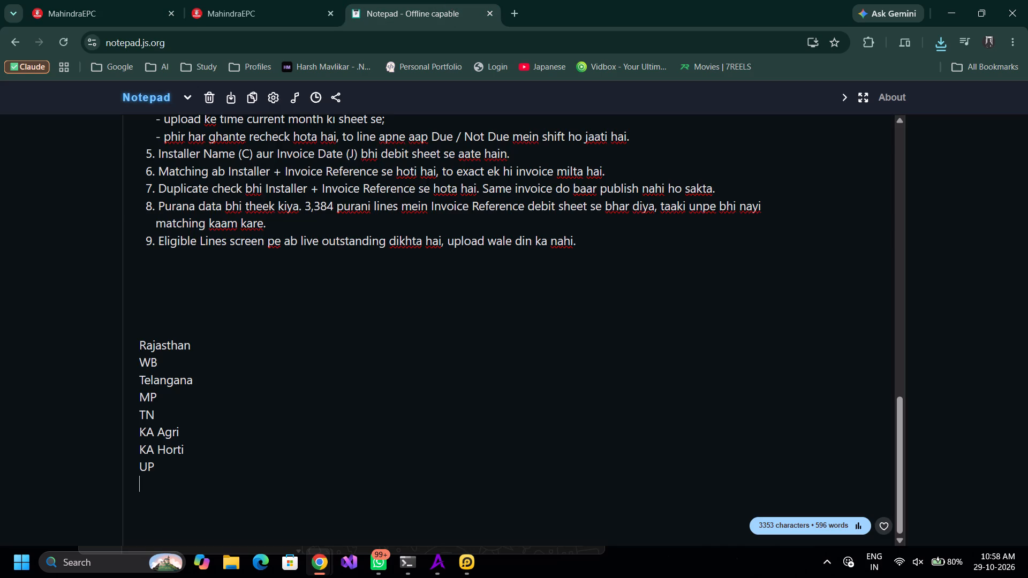
pyautogui.click(71, 0)
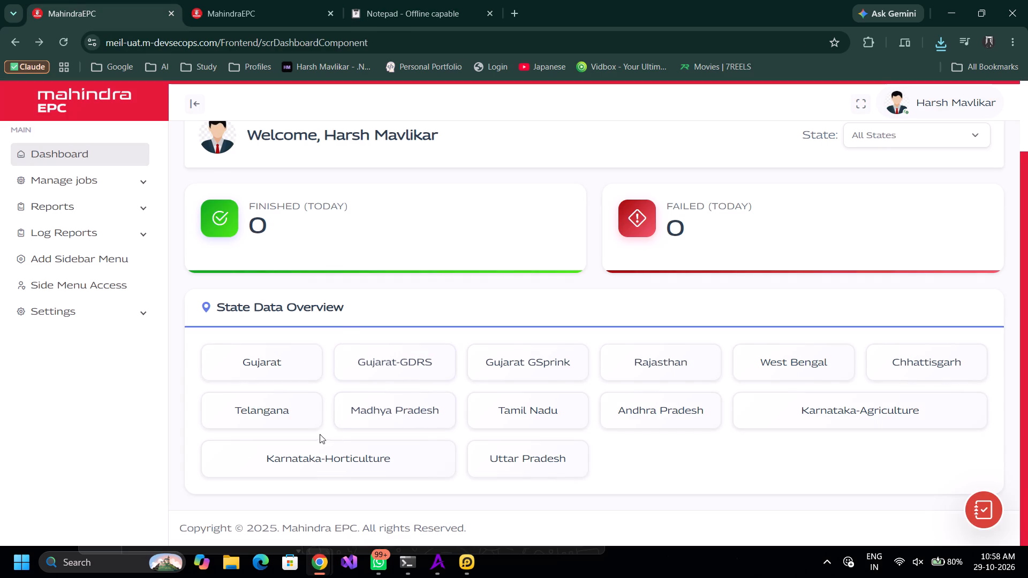
pyautogui.click(266, 410)
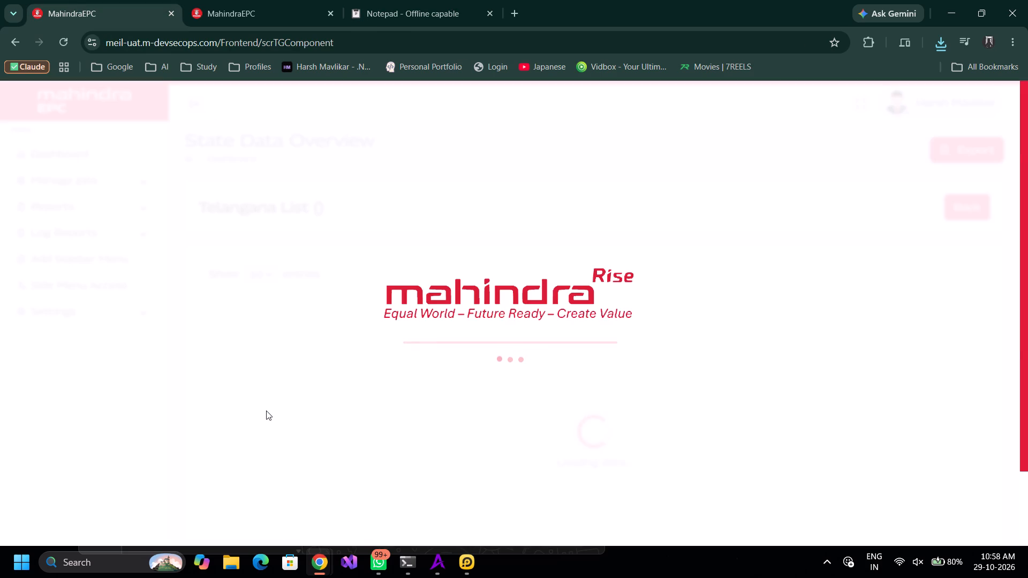
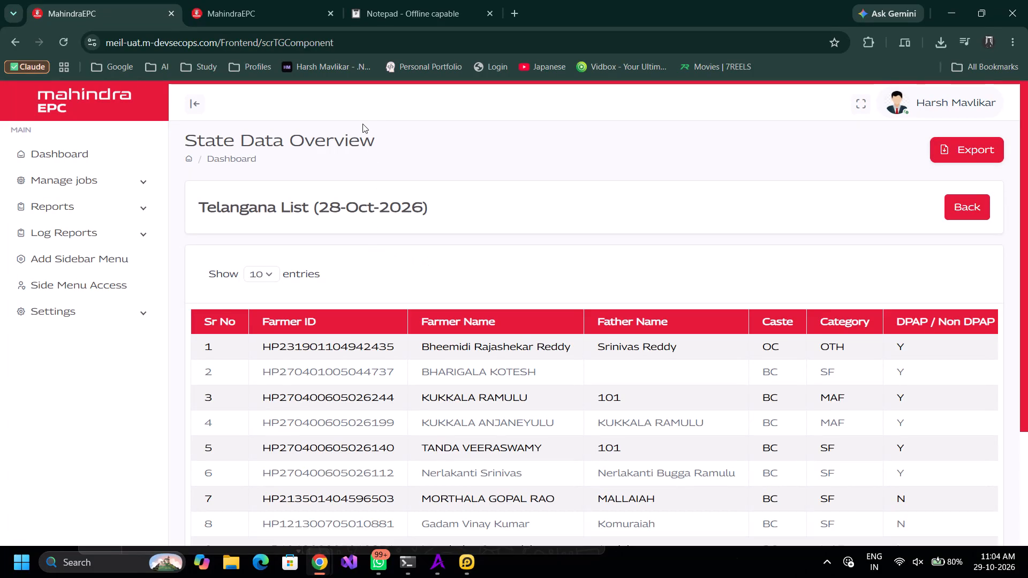
# Consult the notepad's list of states, check the recent downloads for a Telangana file, and export the Telangana list.
pyautogui.click(418, 0)
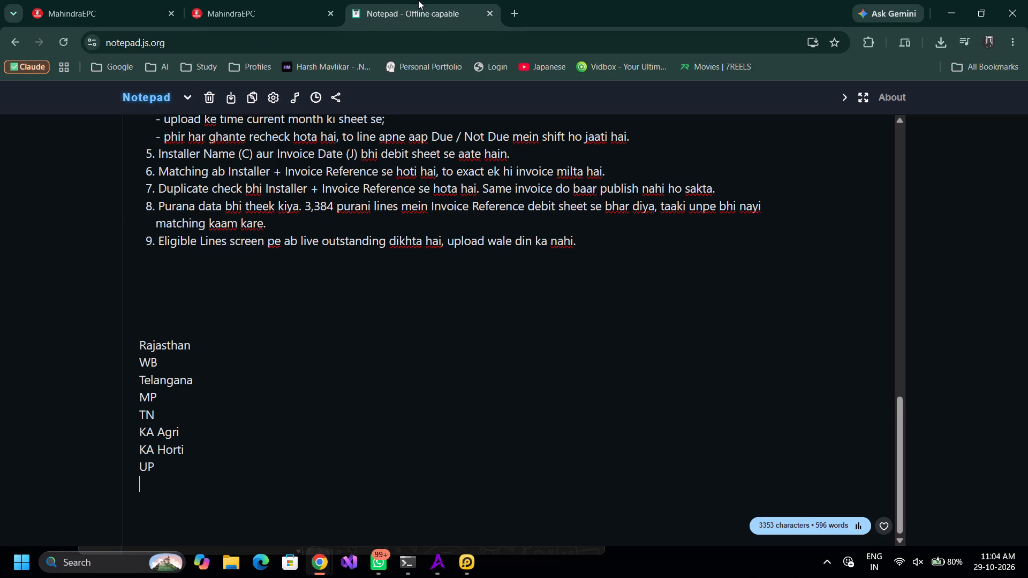
pyautogui.click(89, 0)
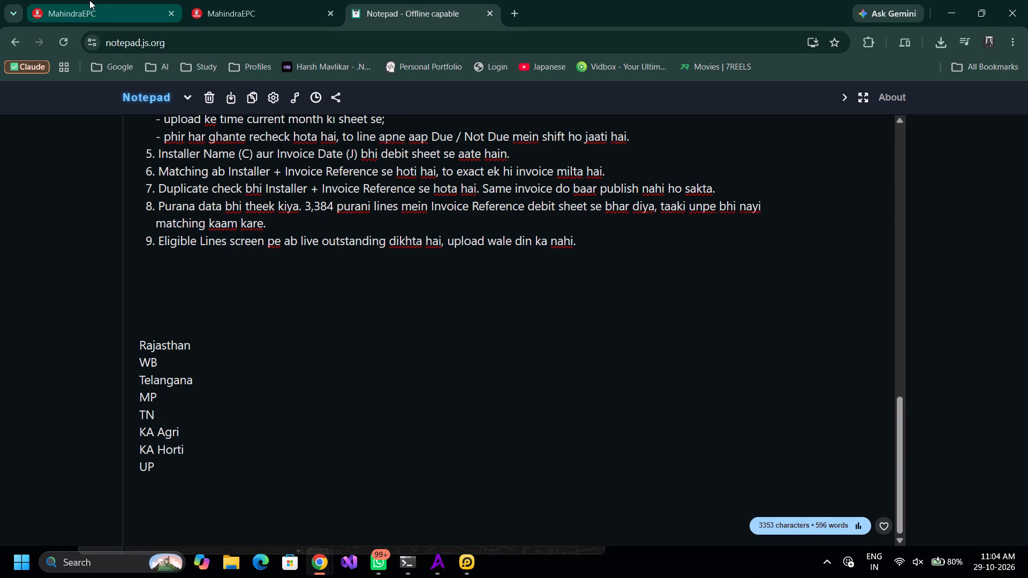
pyautogui.click(945, 41)
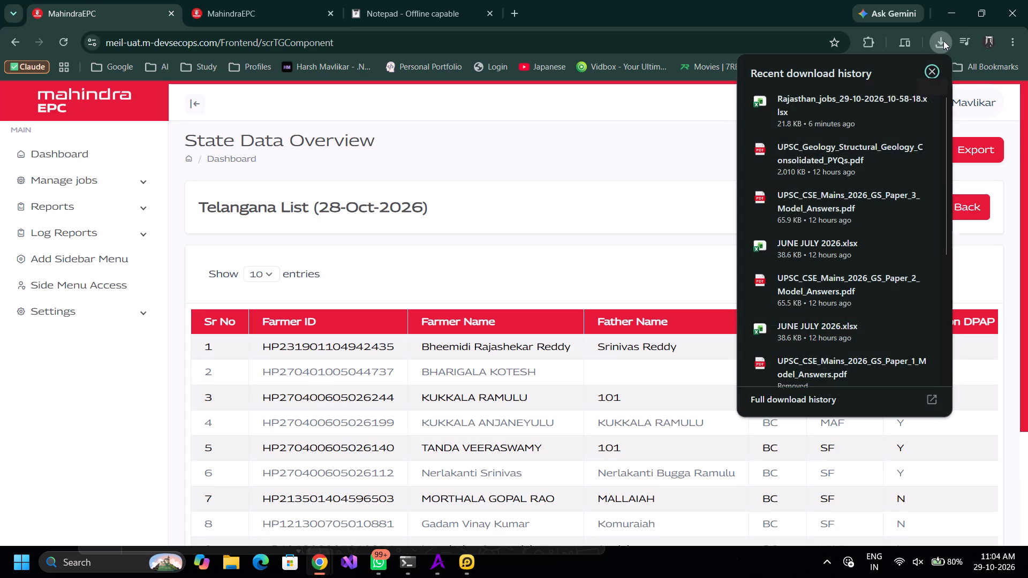
pyautogui.click(583, 155)
pyautogui.click(959, 146)
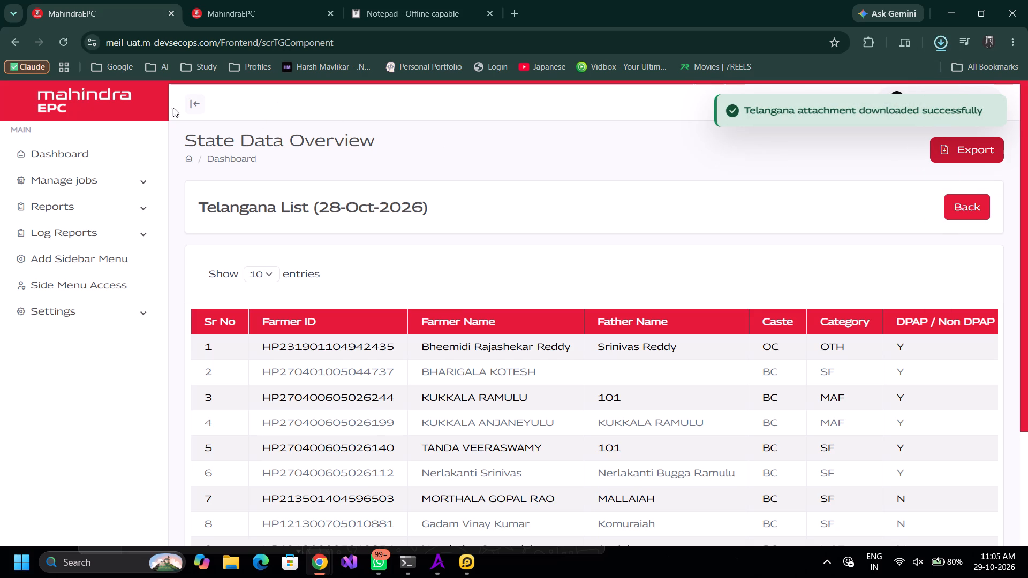
# Return to the meil-uat dashboard, consult the notepad for the following state, and export the Madhya Pradesh list.
pyautogui.click(70, 153)
pyautogui.click(389, 7)
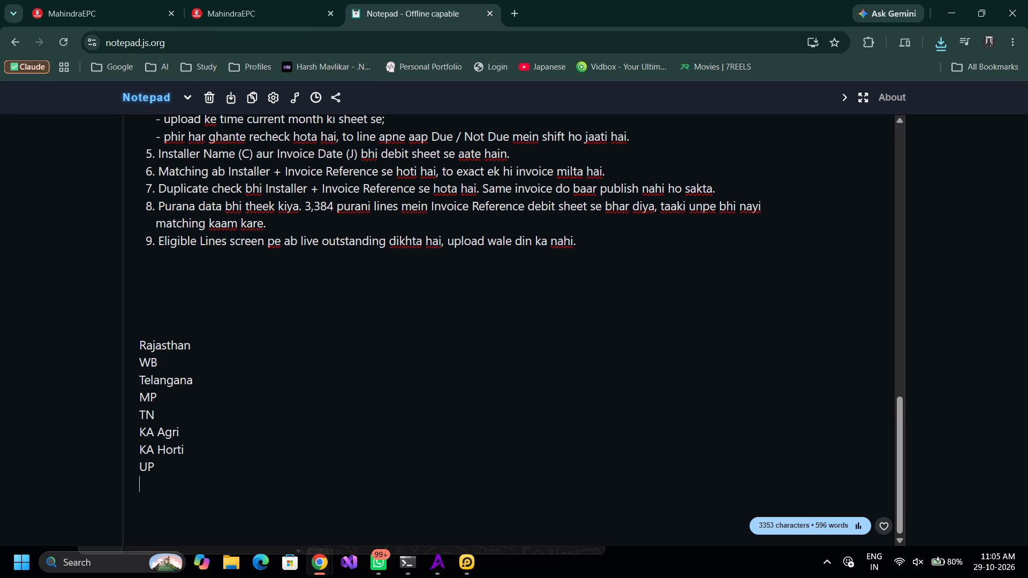
pyautogui.click(129, 0)
pyautogui.scroll(-2, 337, 284)
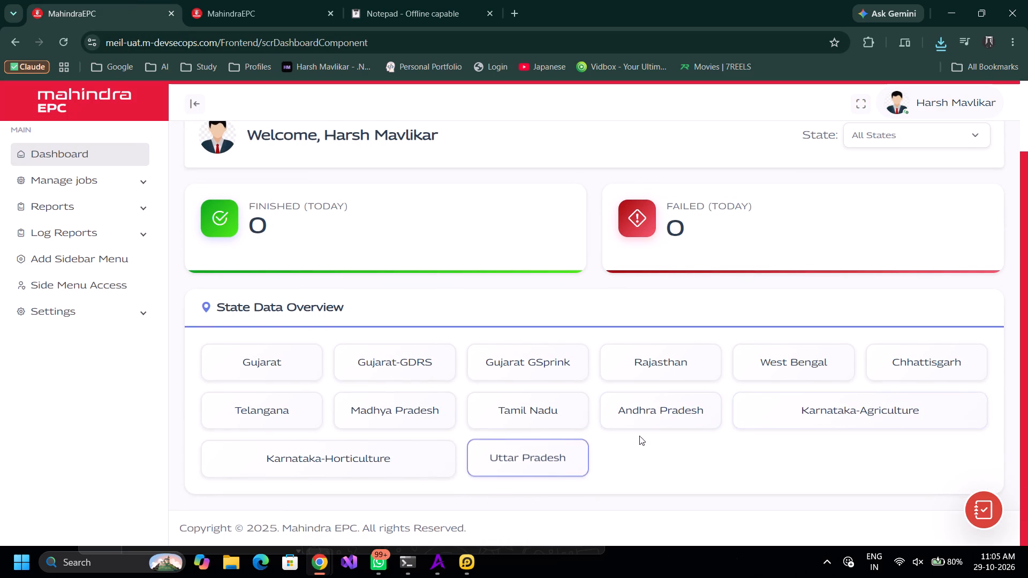
pyautogui.click(379, 415)
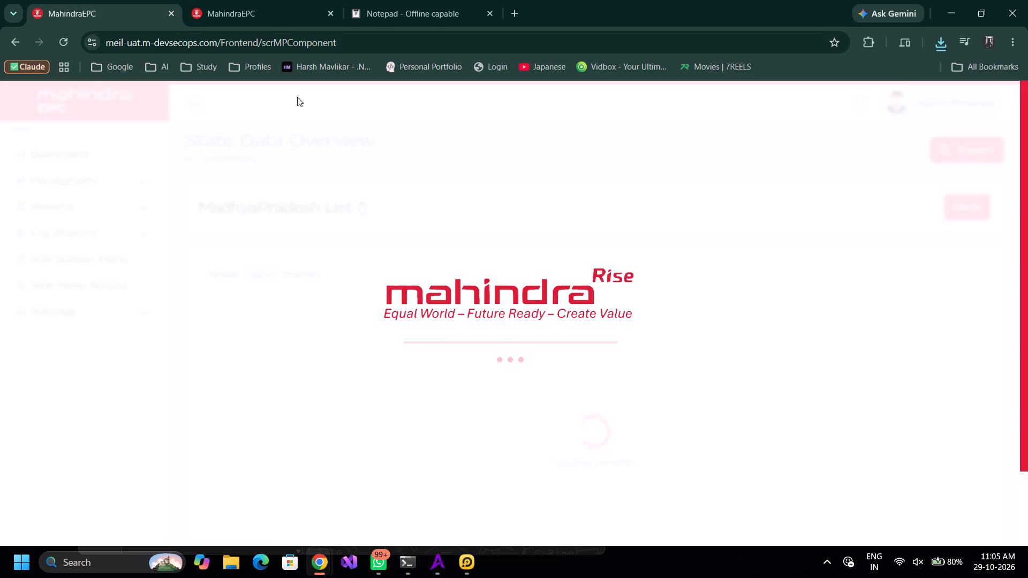
pyautogui.moveTo(266, 0); pyautogui.dragTo(473, 0)
pyautogui.click(103, 0)
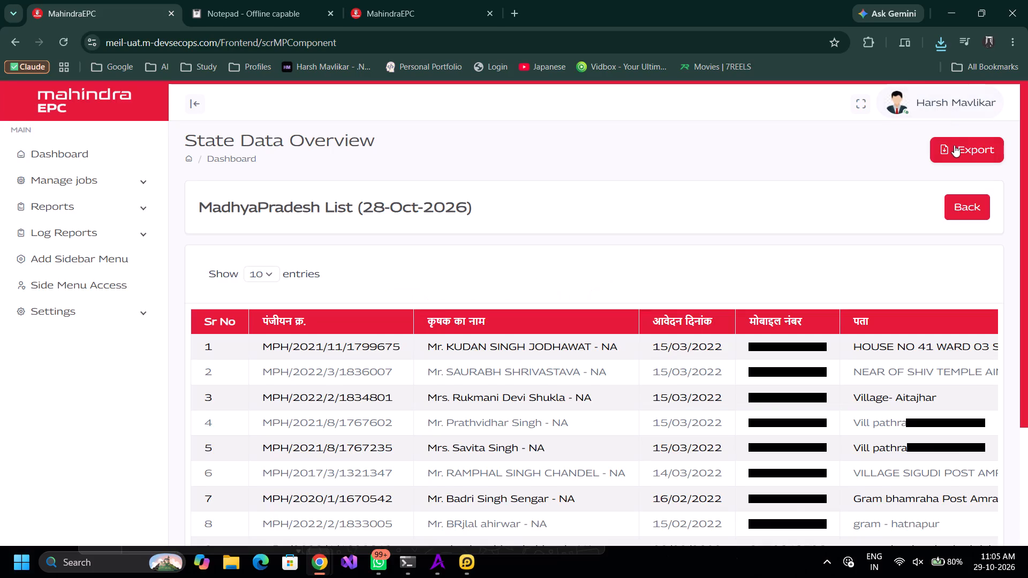
pyautogui.click(953, 147)
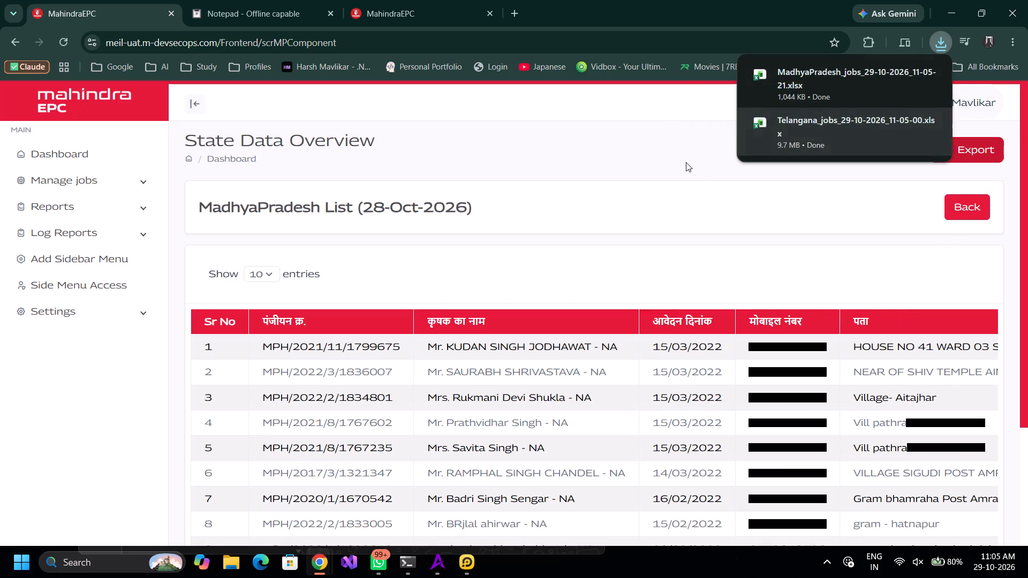
pyautogui.click(536, 173)
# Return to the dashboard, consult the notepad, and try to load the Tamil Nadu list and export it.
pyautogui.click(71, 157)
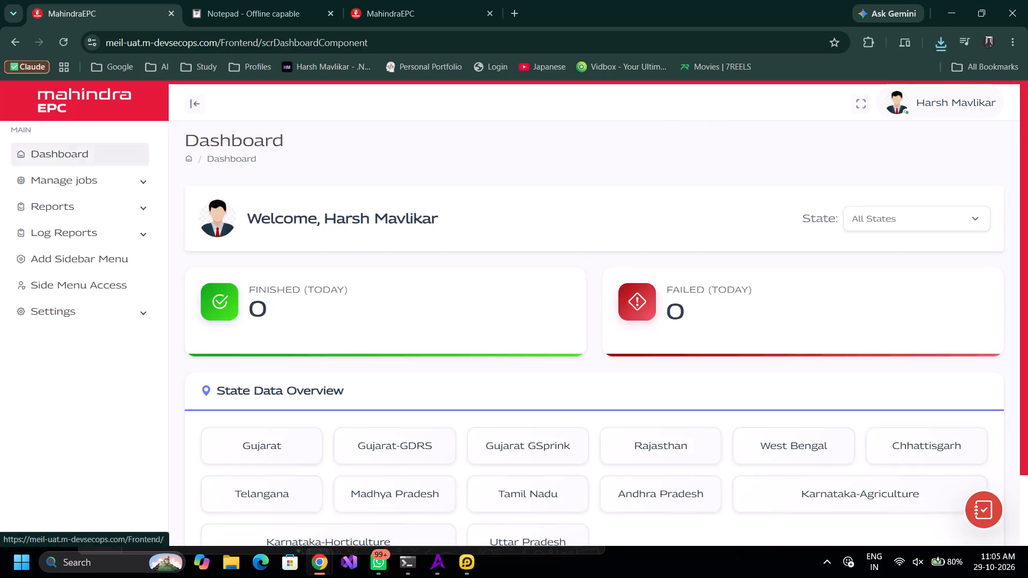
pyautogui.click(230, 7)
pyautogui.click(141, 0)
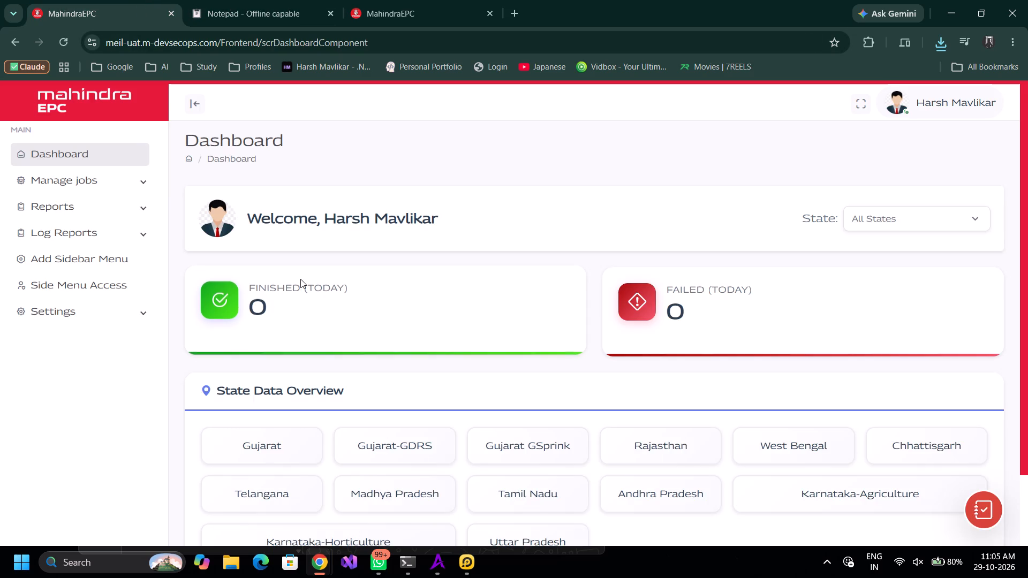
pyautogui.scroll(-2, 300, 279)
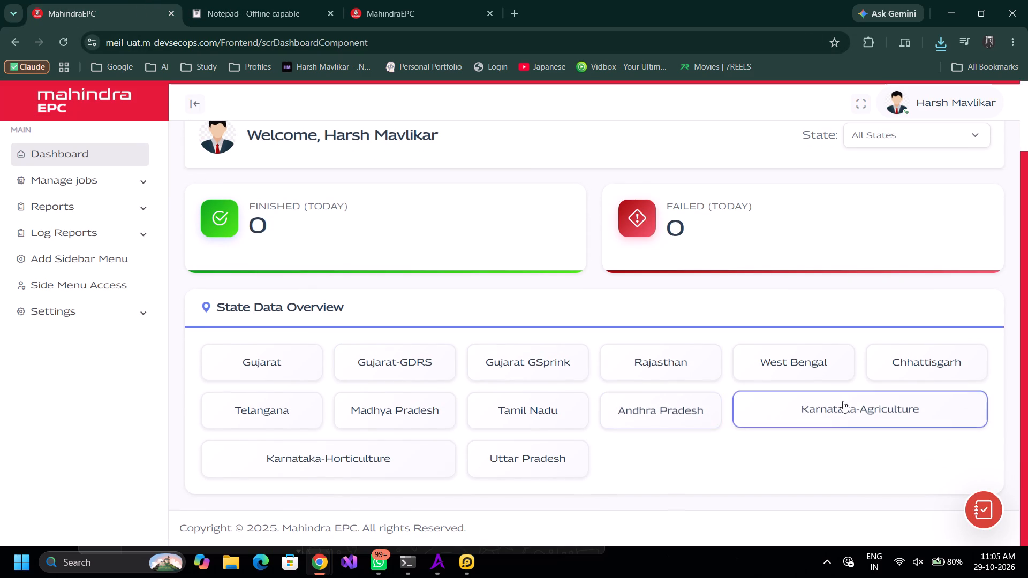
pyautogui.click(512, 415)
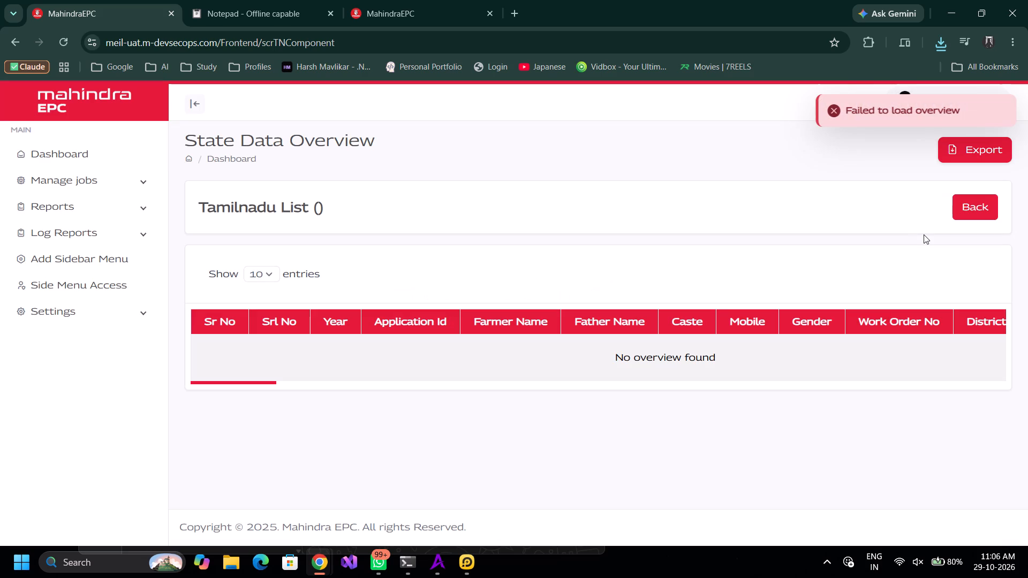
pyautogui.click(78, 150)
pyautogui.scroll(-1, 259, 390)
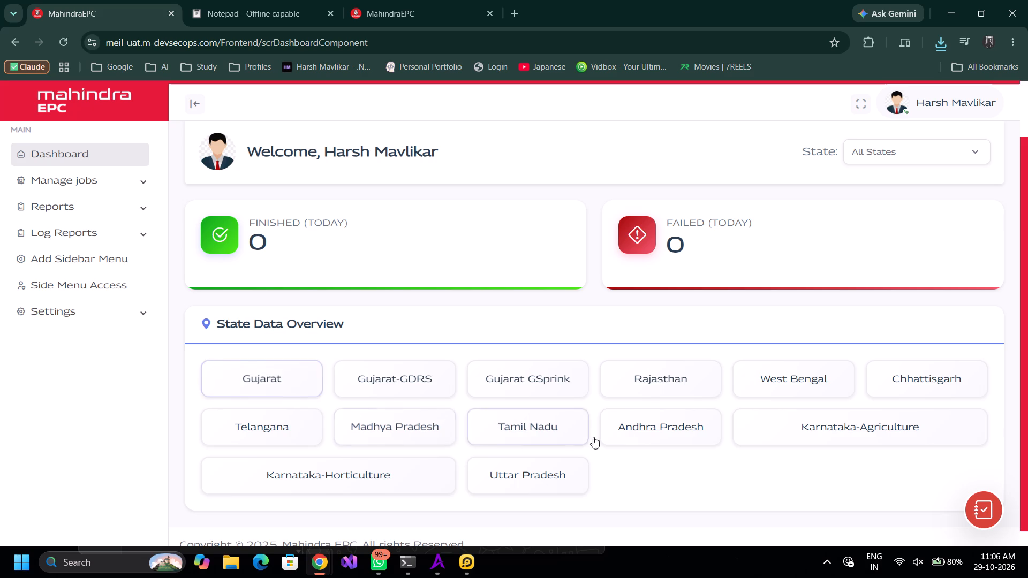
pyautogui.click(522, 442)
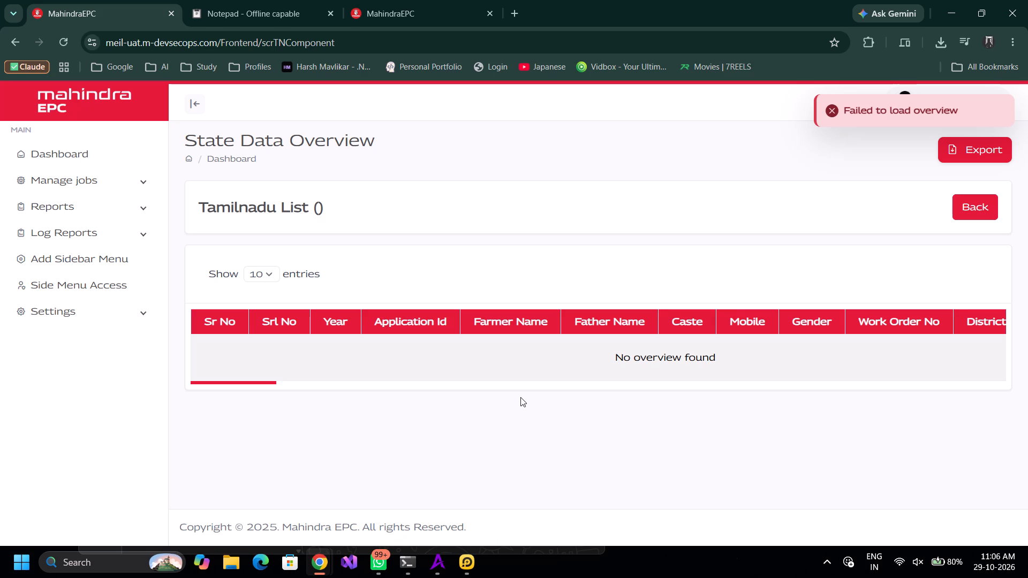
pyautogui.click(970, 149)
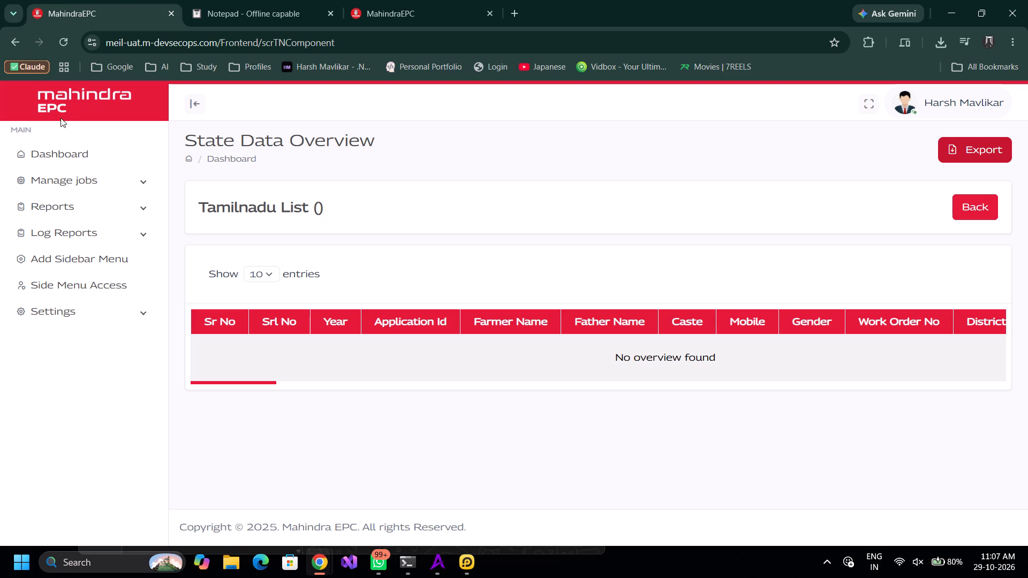
# Reopen the Tamil Nadu list from the dashboard and export it, checking the recent downloads for the file.
pyautogui.click(61, 154)
pyautogui.scroll(-3, 375, 505)
pyautogui.click(492, 413)
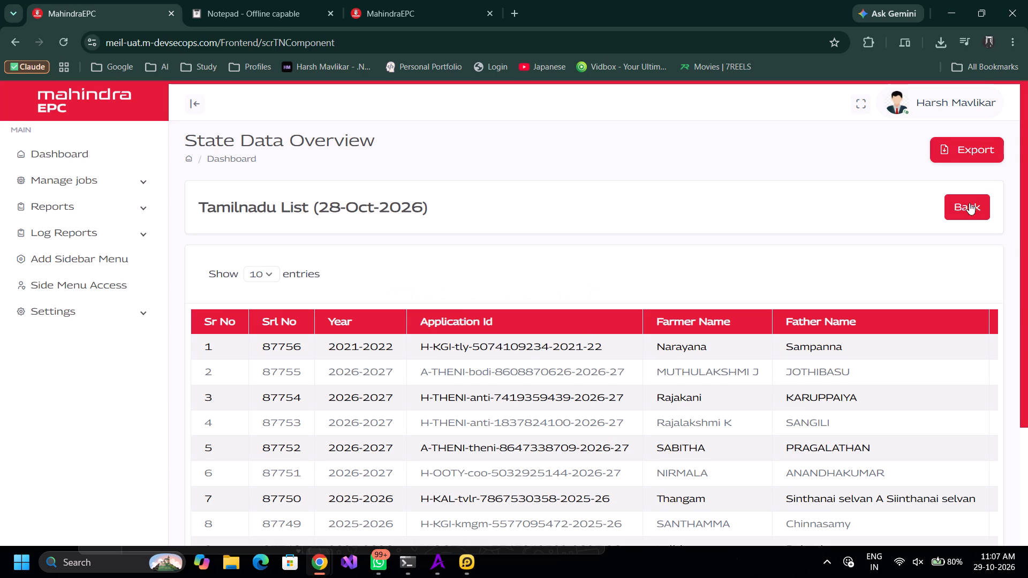
pyautogui.click(966, 155)
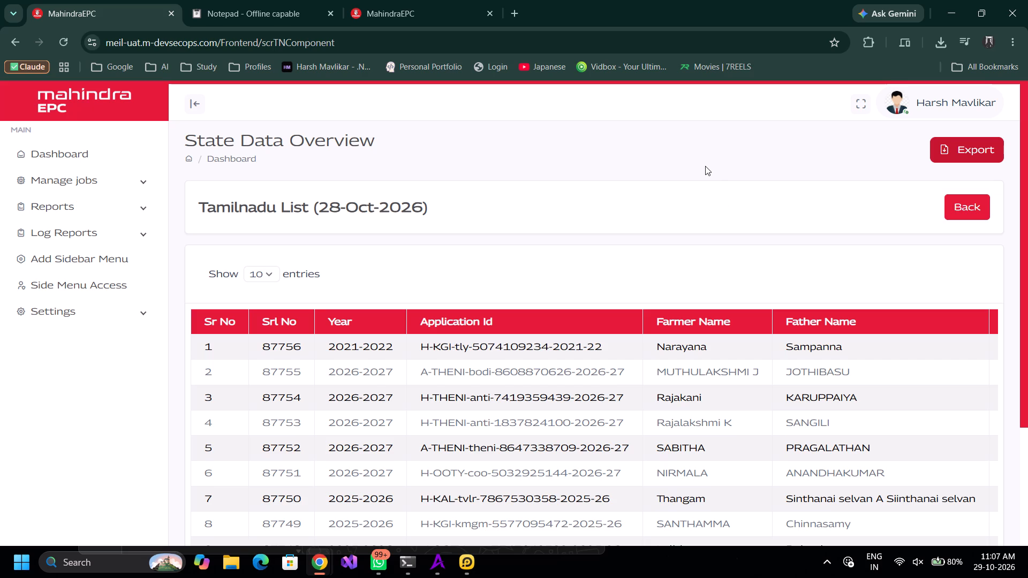
pyautogui.click(941, 45)
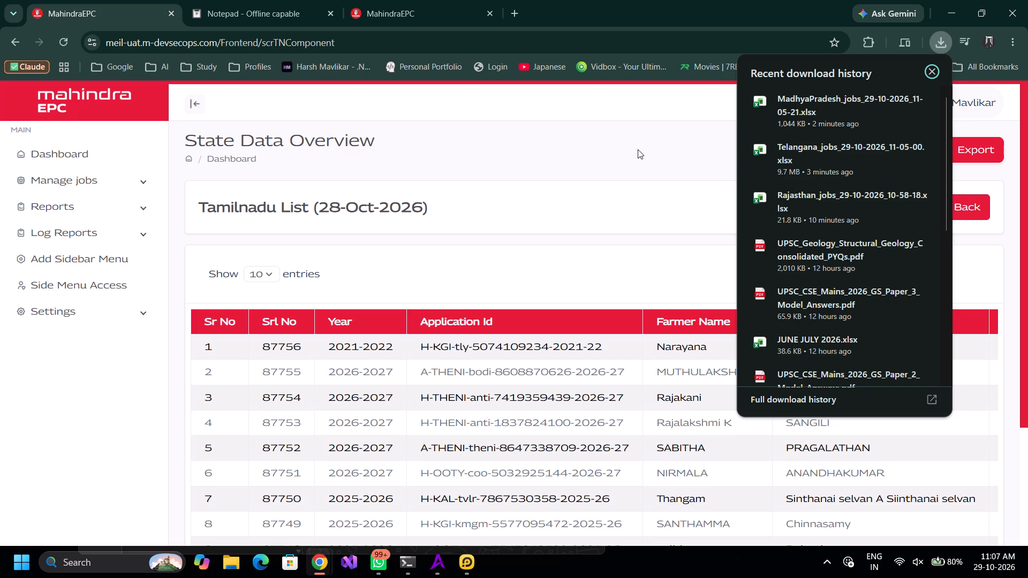
pyautogui.doubleClick(638, 149)
pyautogui.click(940, 40)
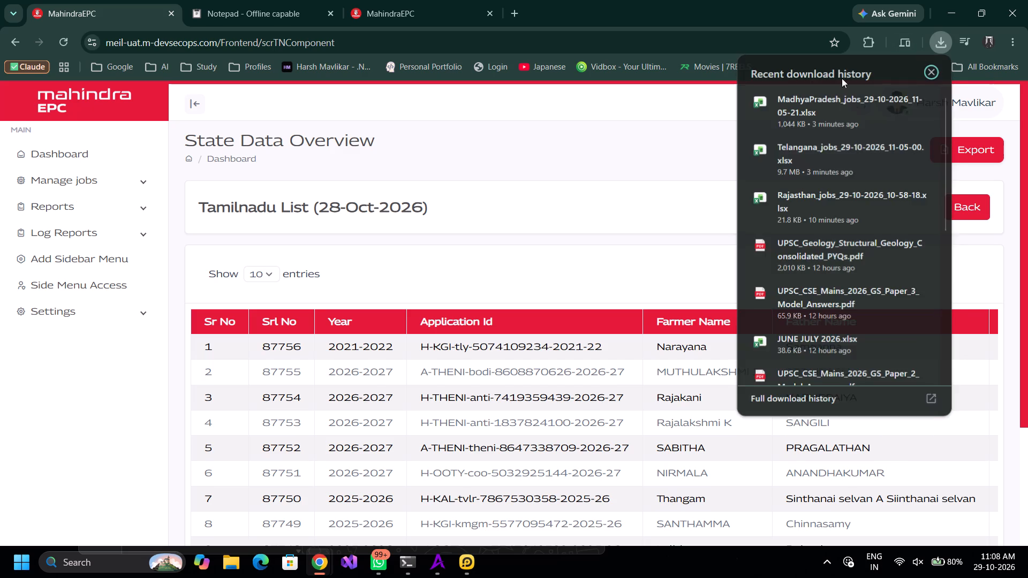
pyautogui.click(637, 146)
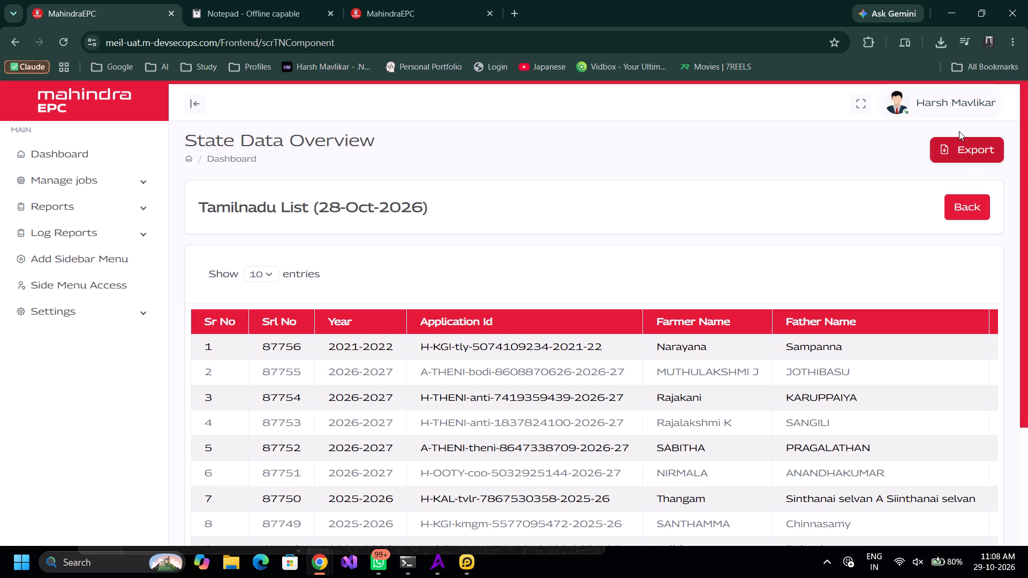
pyautogui.click(941, 43)
pyautogui.click(549, 187)
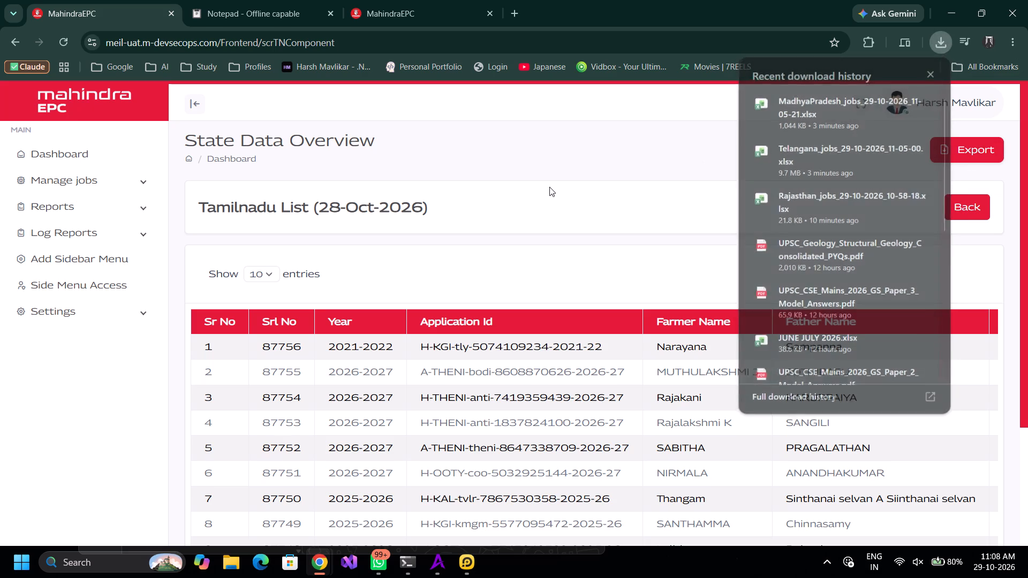
pyautogui.click(959, 143)
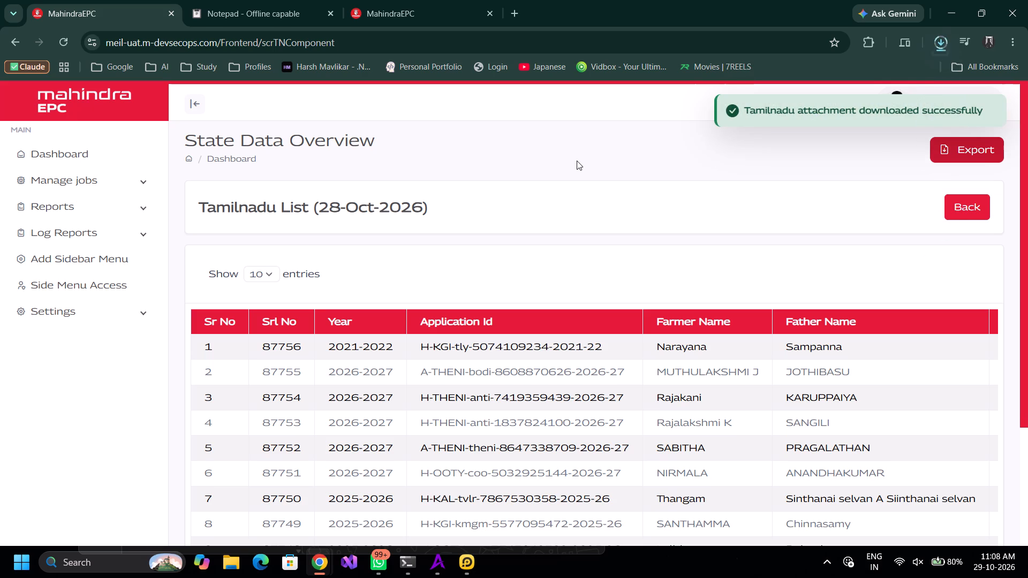
# Consult the notepad for the following state and open the Karnataka-Agriculture list from the meil-uat dashboard to check its date.
pyautogui.click(443, 0)
pyautogui.click(265, 0)
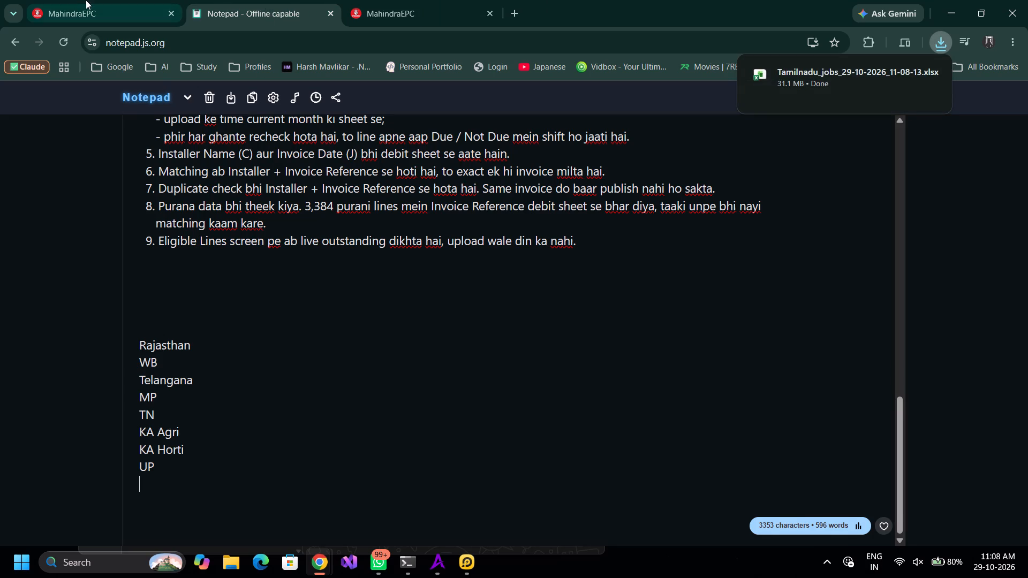
pyautogui.click(85, 0)
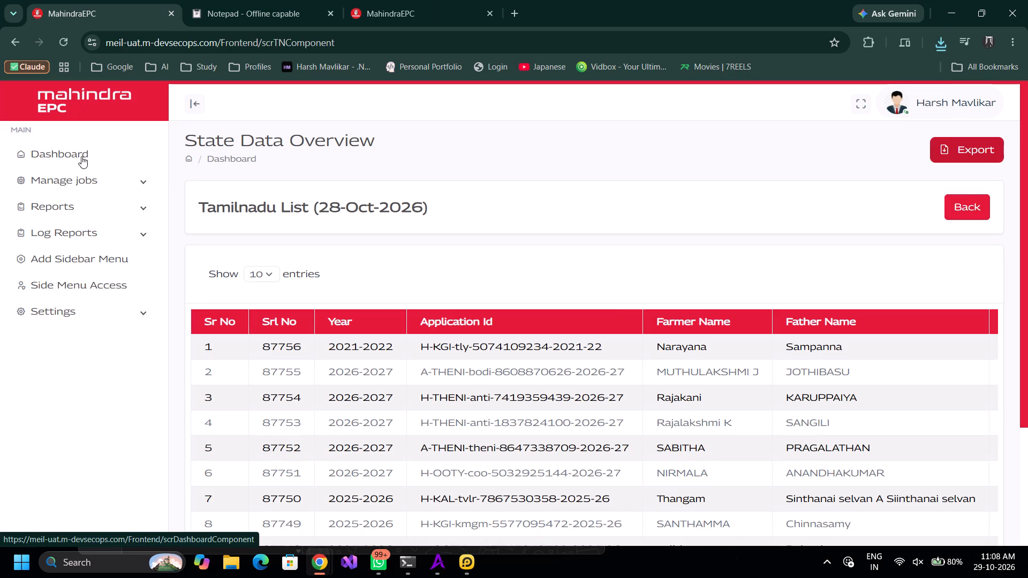
pyautogui.click(81, 156)
pyautogui.scroll(-2, 346, 340)
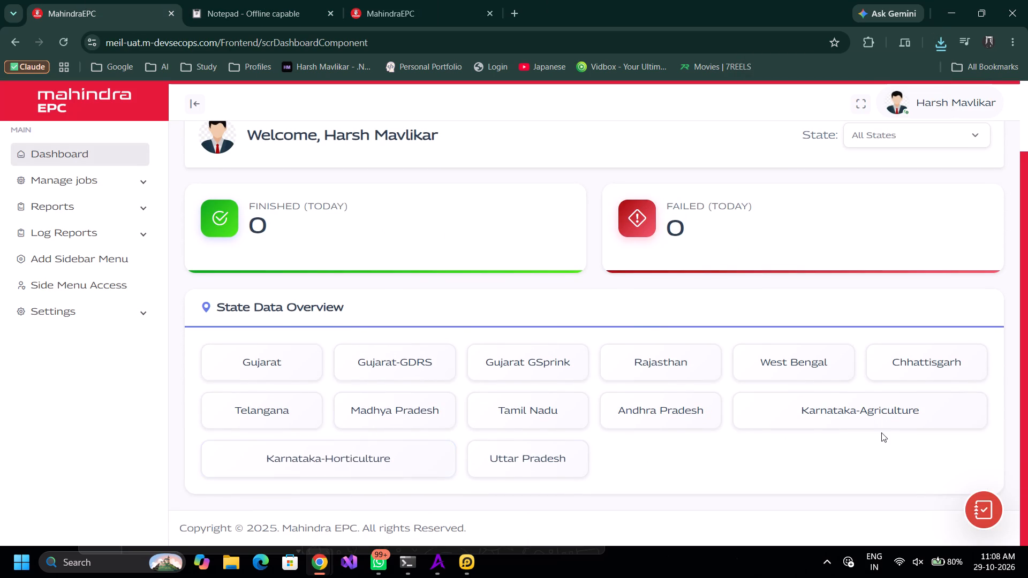
pyautogui.click(883, 417)
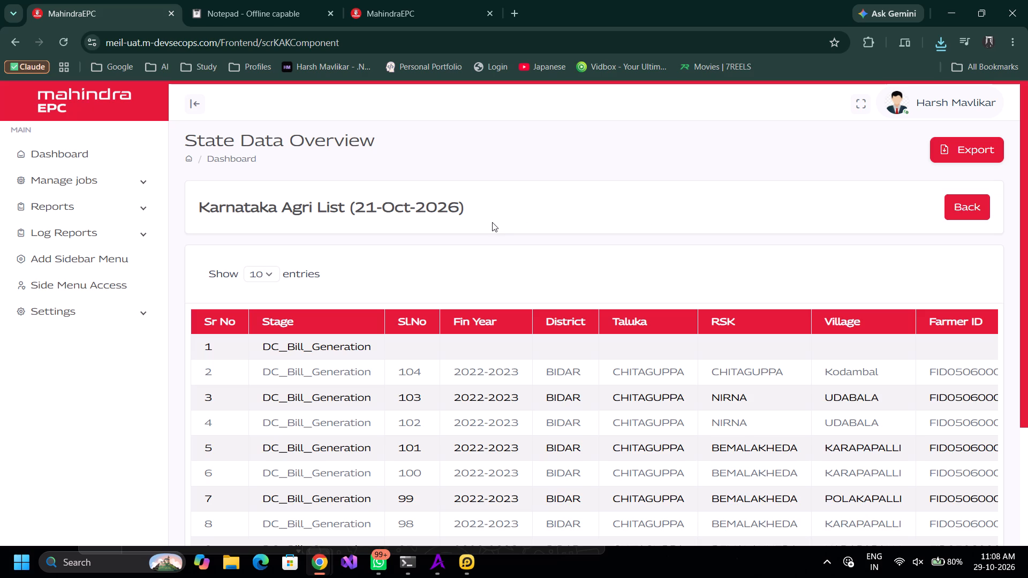
# Return to the dashboard, and in the notepad's list of states mark the KA Agri line with "- N".
pyautogui.click(69, 152)
pyautogui.click(255, 3)
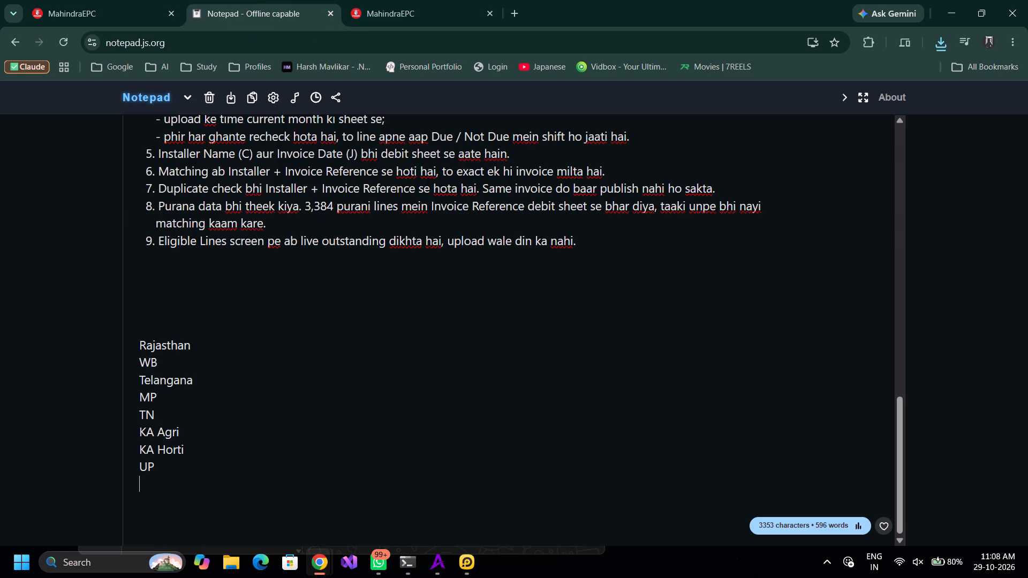
pyautogui.click(238, 426)
pyautogui.press('space')
pyautogui.write('N')
pyautogui.press('BackSpace')
pyautogui.write('- N')
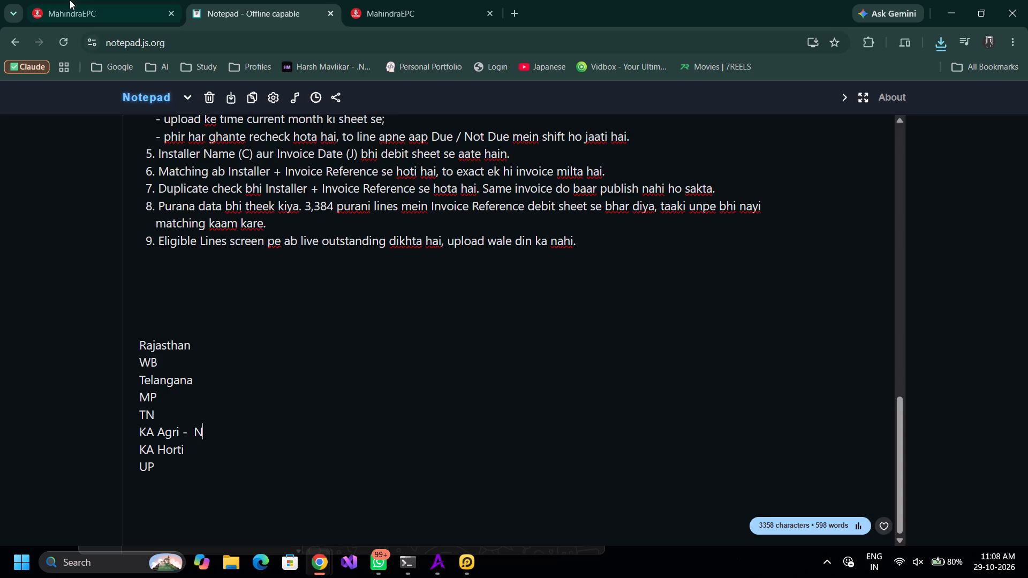
# Open the Karnataka-Horticulture list from the meil-uat dashboard and export it.
pyautogui.click(58, 0)
pyautogui.scroll(-2, 413, 471)
pyautogui.click(334, 458)
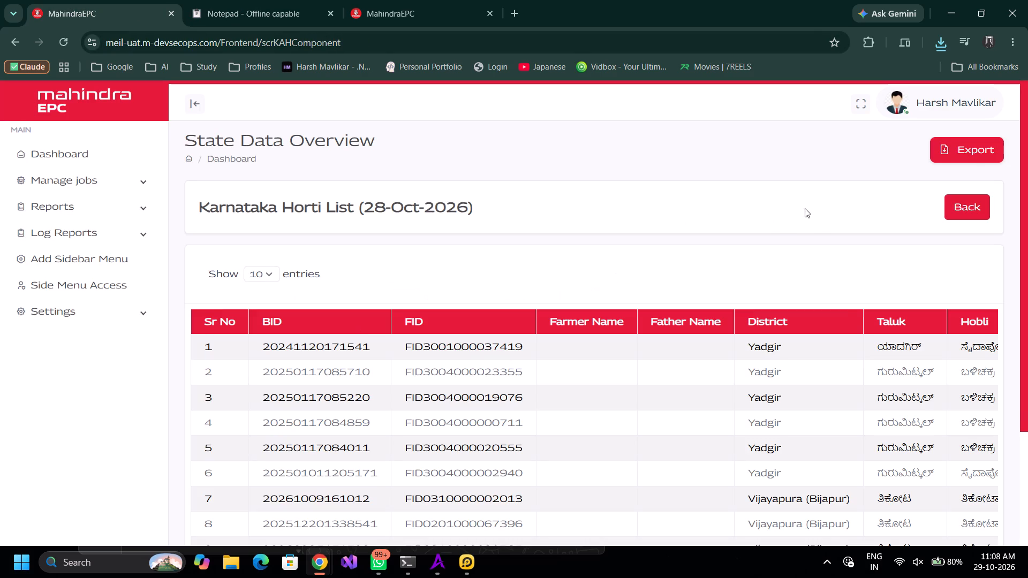
pyautogui.click(971, 154)
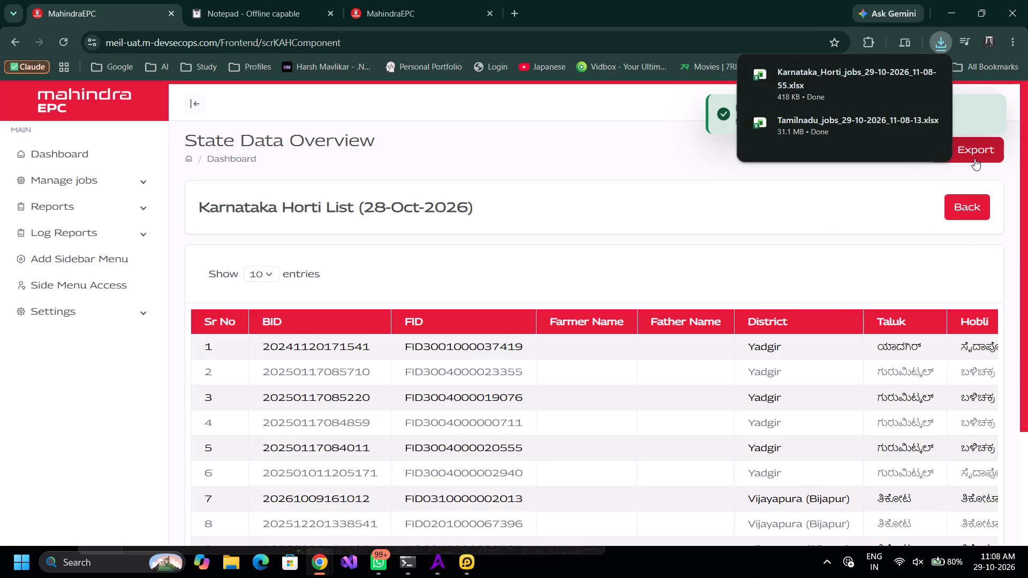
# Consult the notepad for the last state, open the Uttar Pradesh list from the meil-uat dashboard, and export it.
pyautogui.click(247, 1)
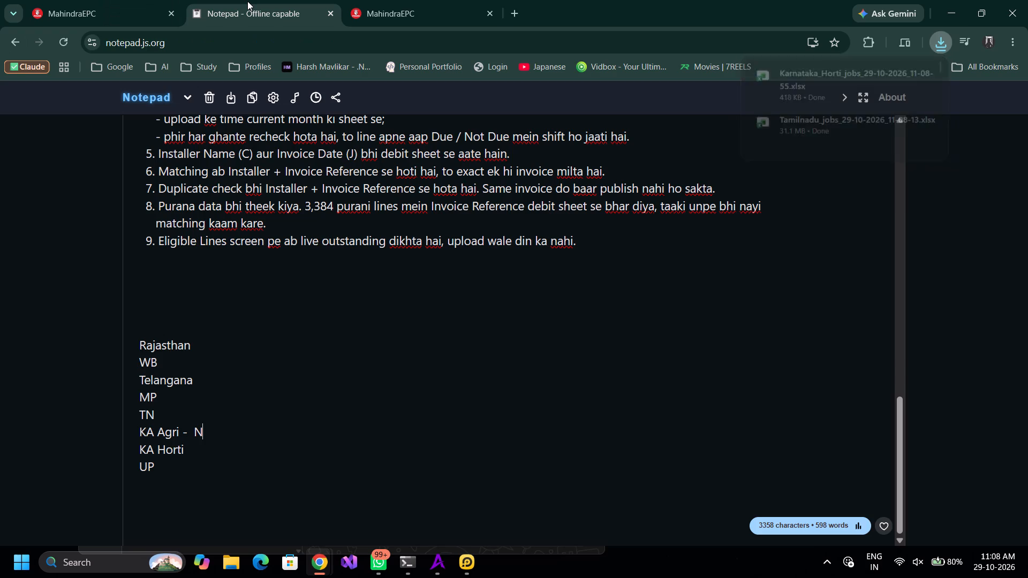
pyautogui.click(132, 0)
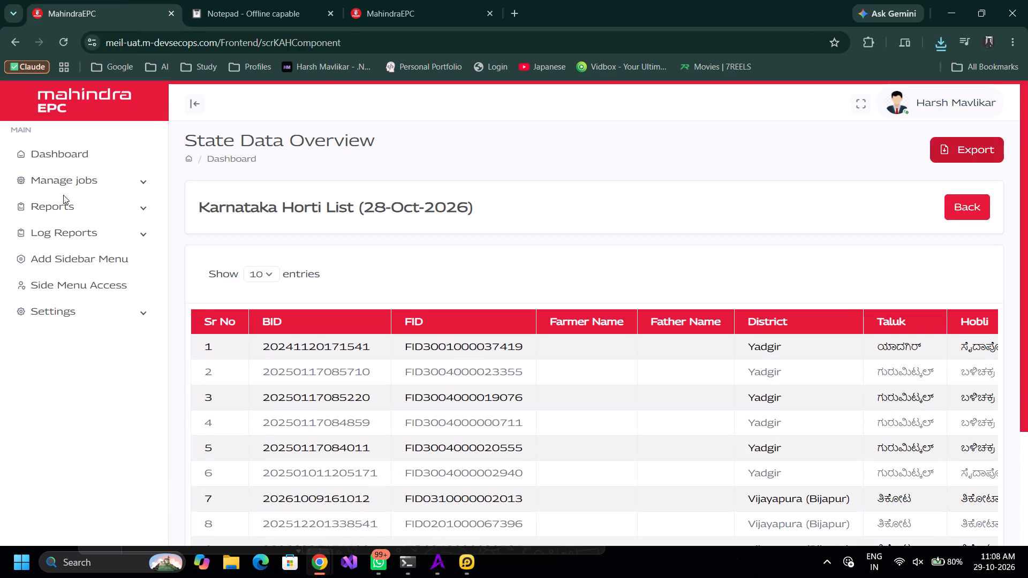
pyautogui.click(33, 155)
pyautogui.scroll(-3, 350, 341)
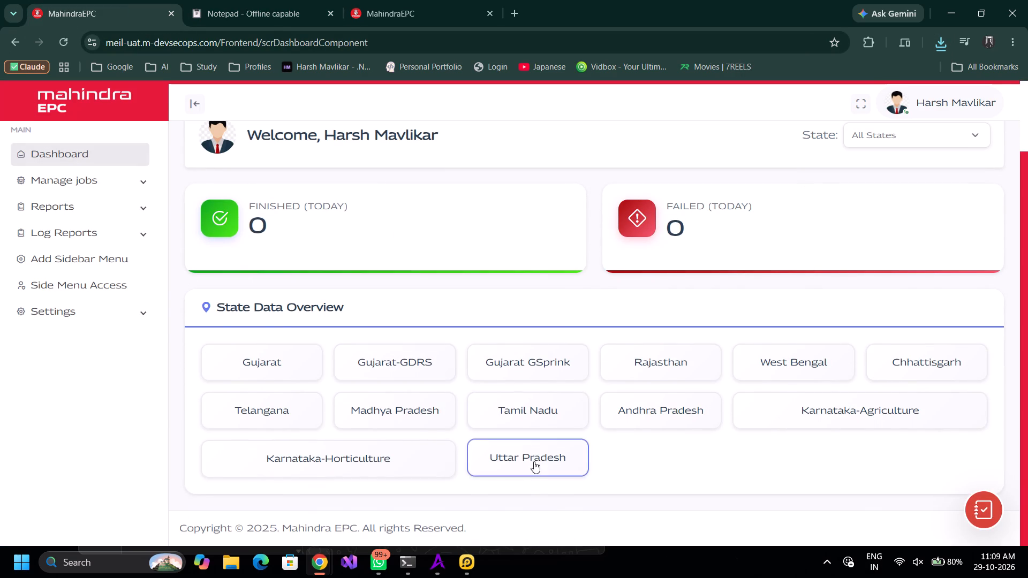
pyautogui.click(275, 0)
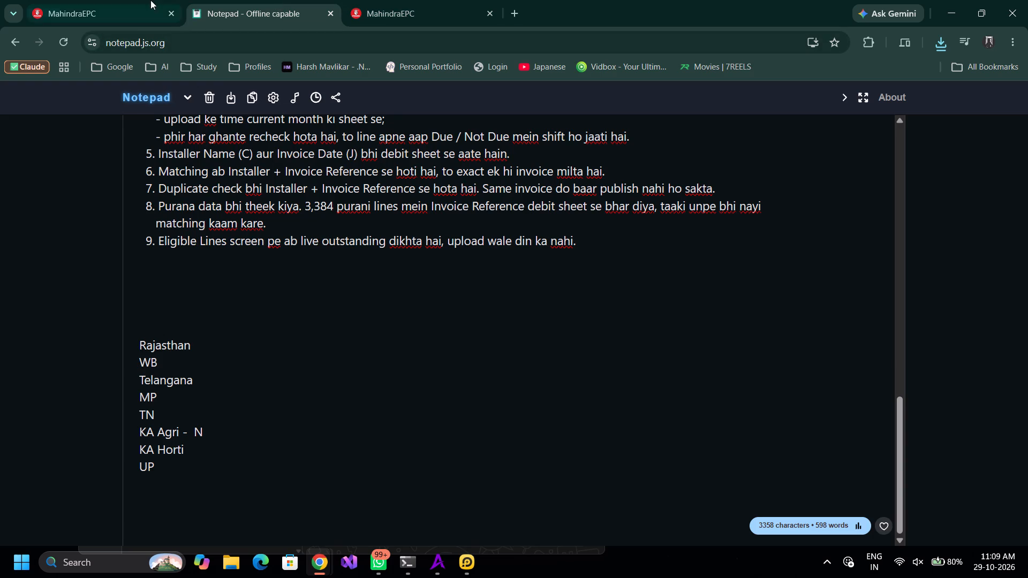
pyautogui.click(57, 0)
pyautogui.click(520, 463)
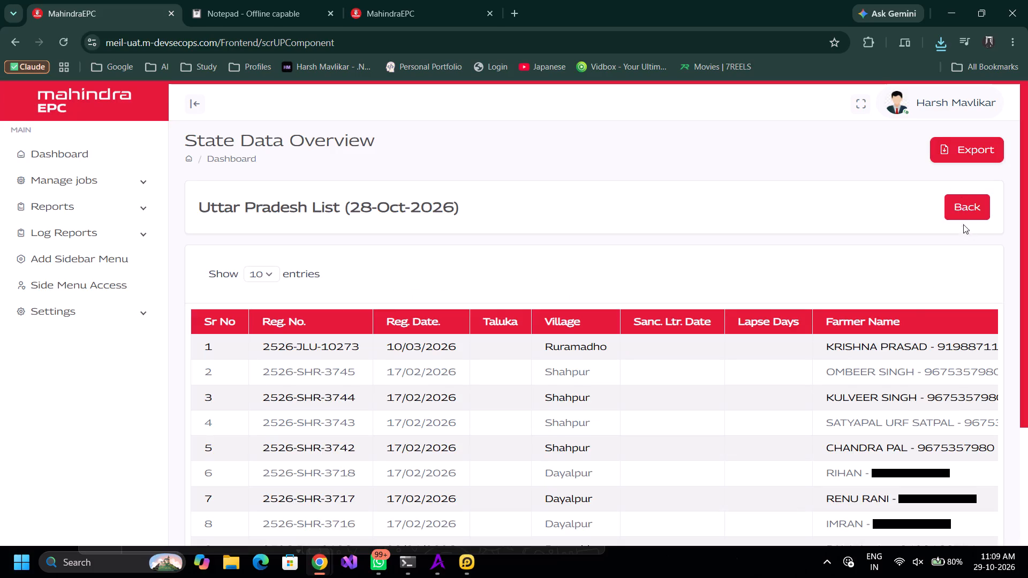
pyautogui.click(967, 145)
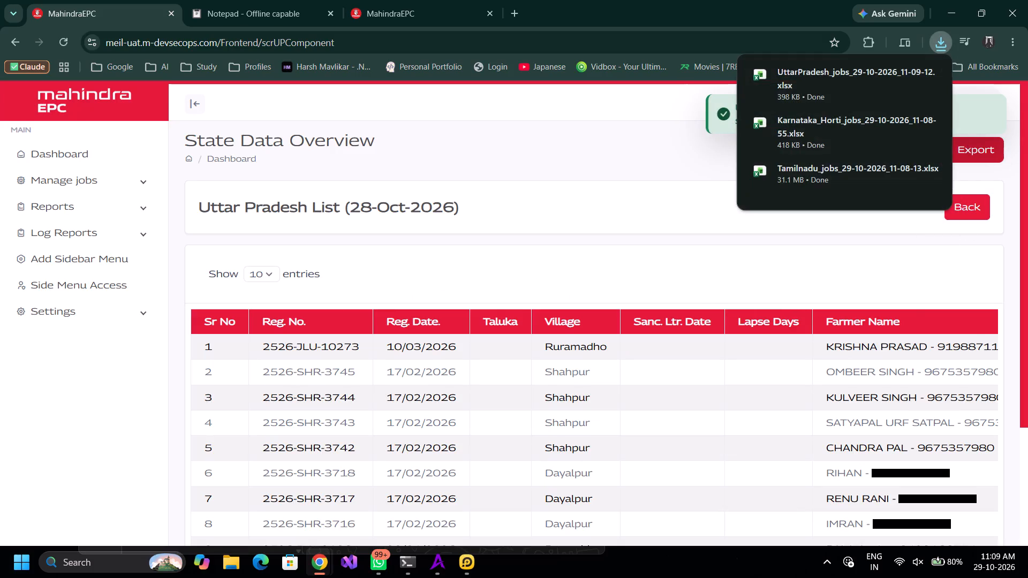
# Return to the notepad's list of states.
pyautogui.click(271, 0)
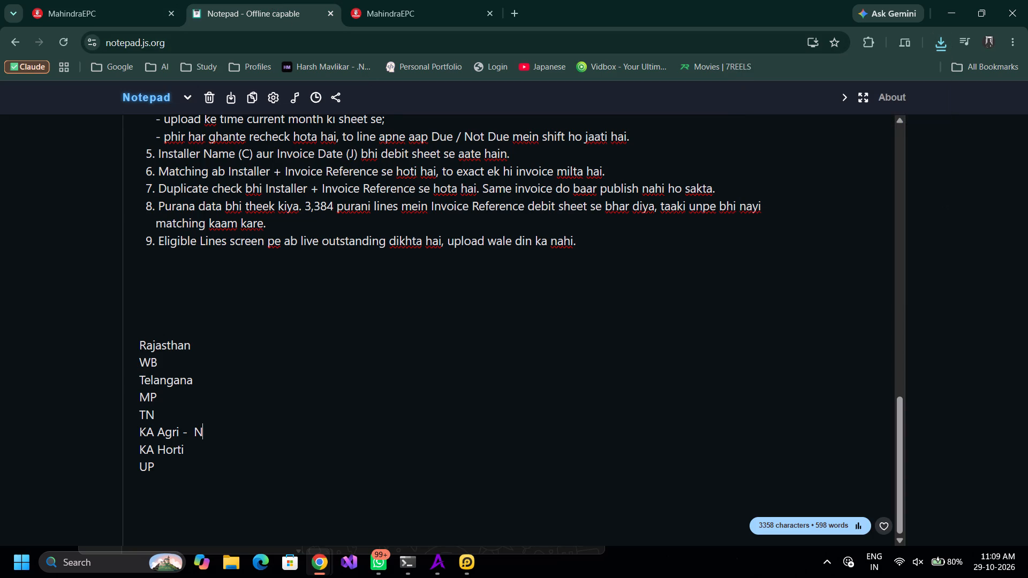